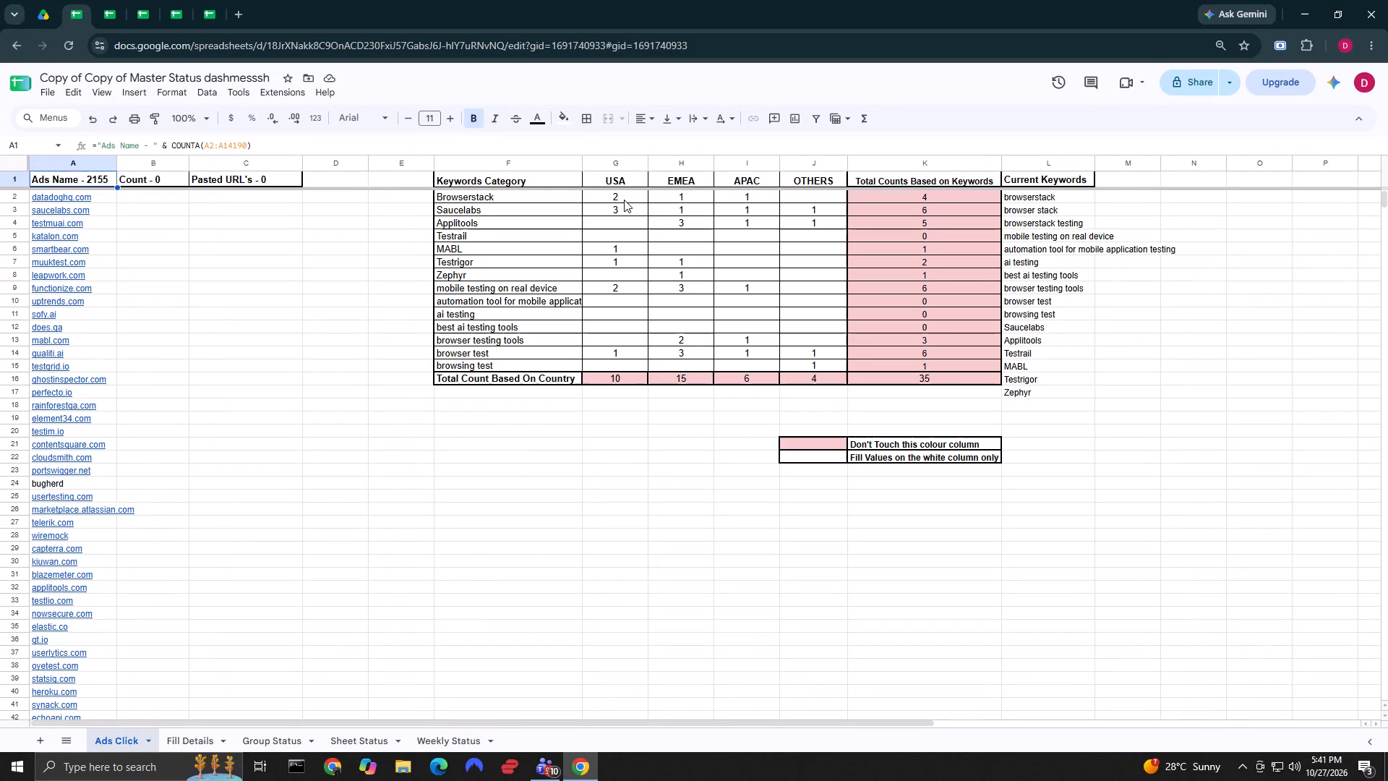
Look over the Fill Details and Group Status sheets, ending back on the Ads Click sheet.
click(200, 736)
click(280, 744)
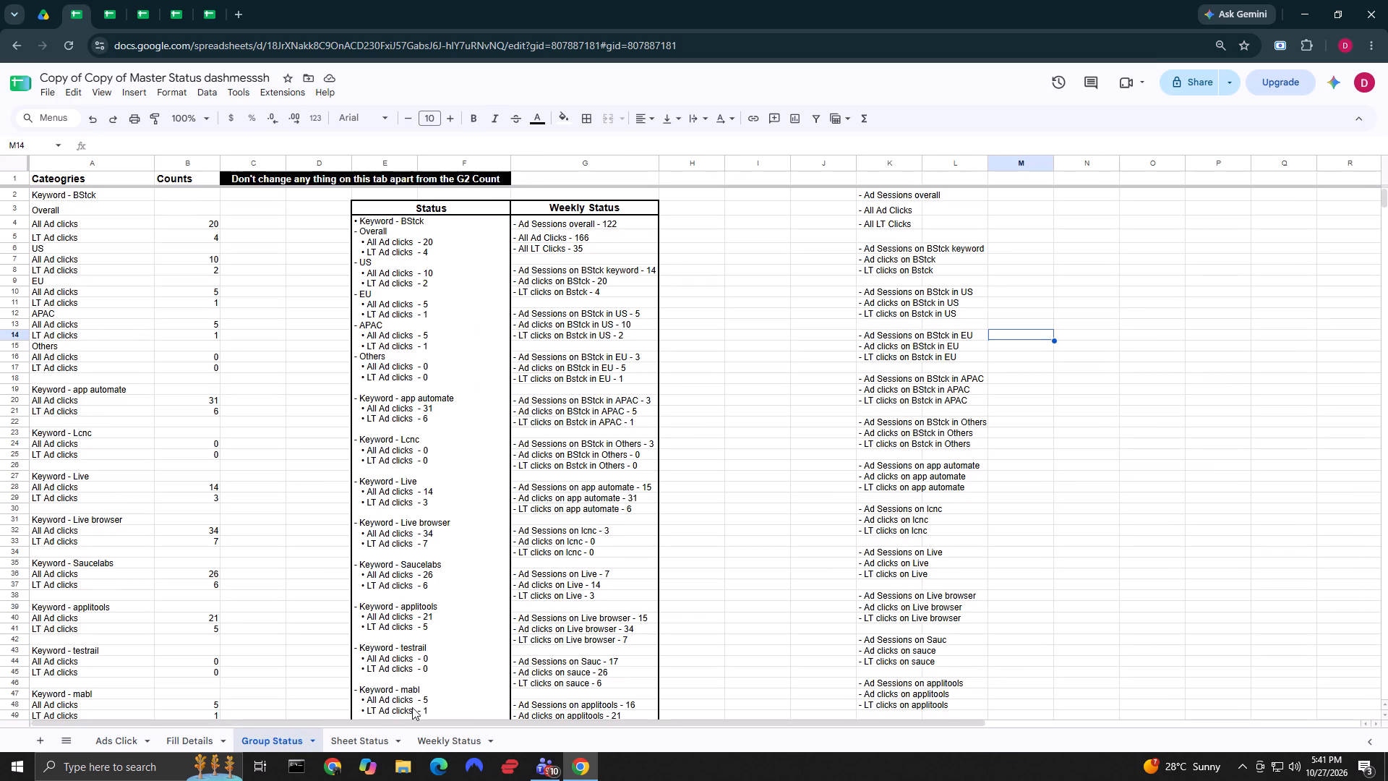
click(127, 736)
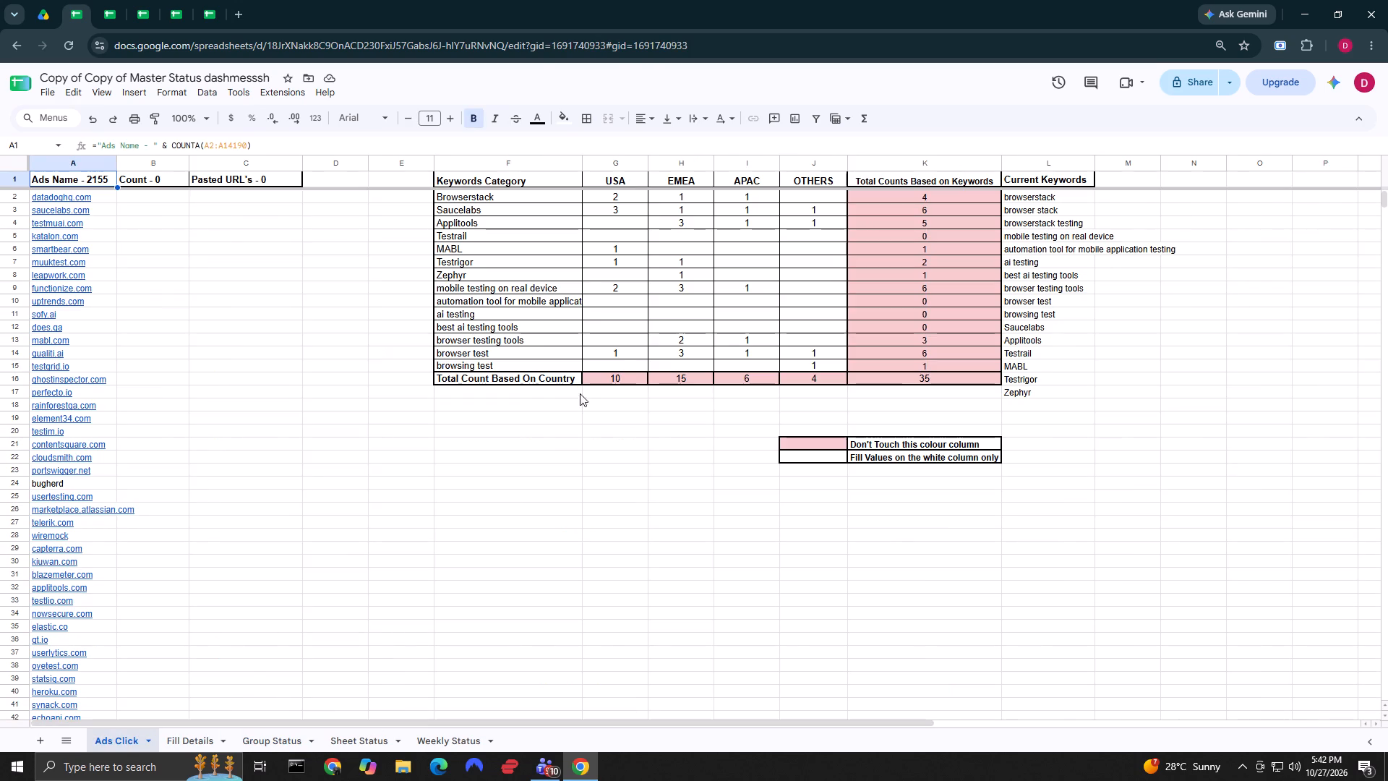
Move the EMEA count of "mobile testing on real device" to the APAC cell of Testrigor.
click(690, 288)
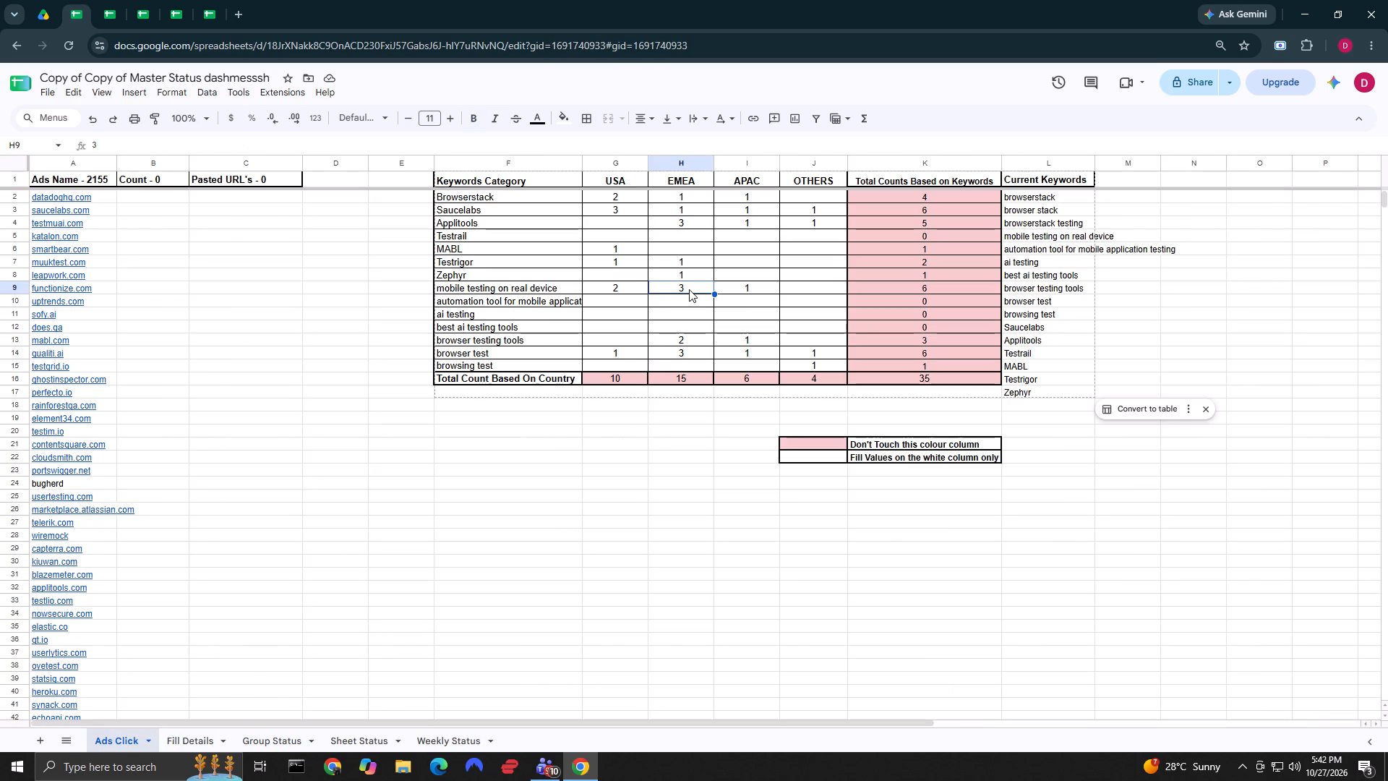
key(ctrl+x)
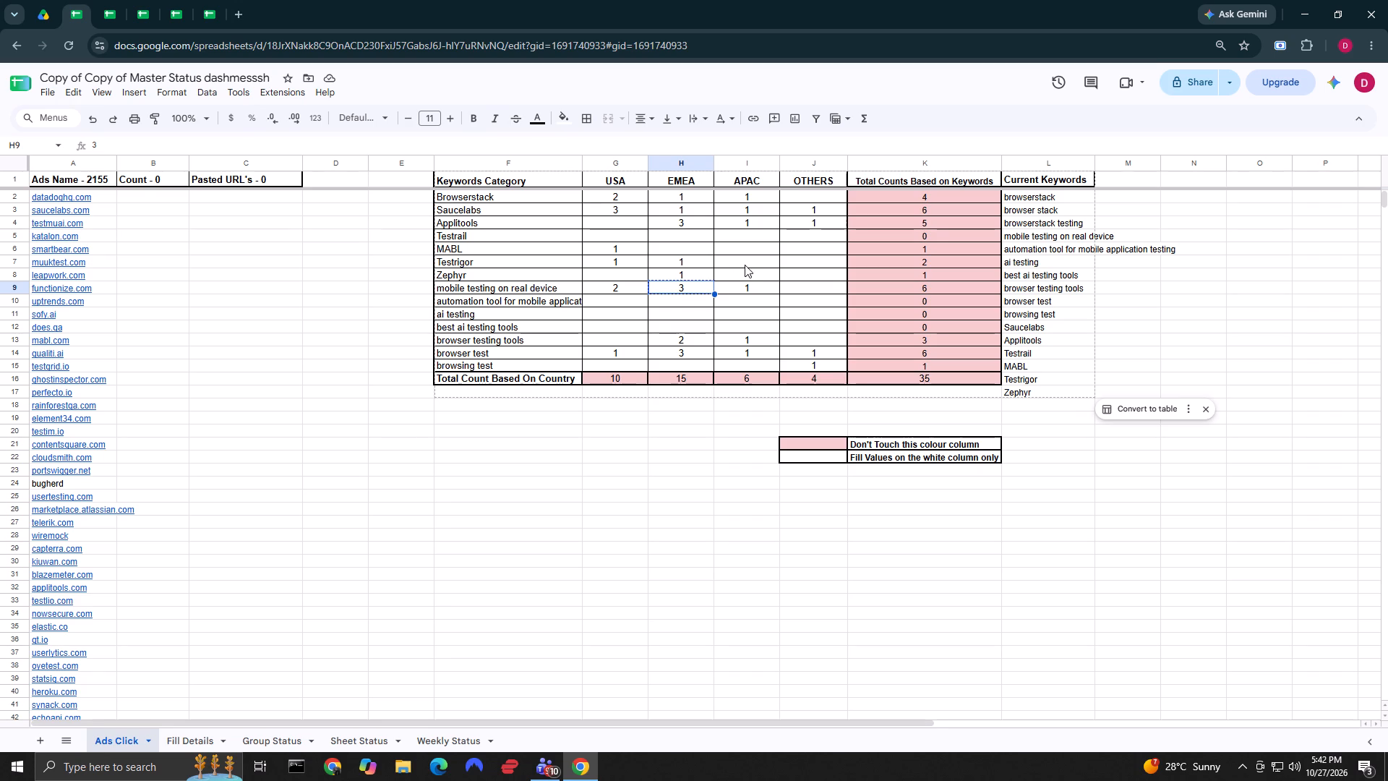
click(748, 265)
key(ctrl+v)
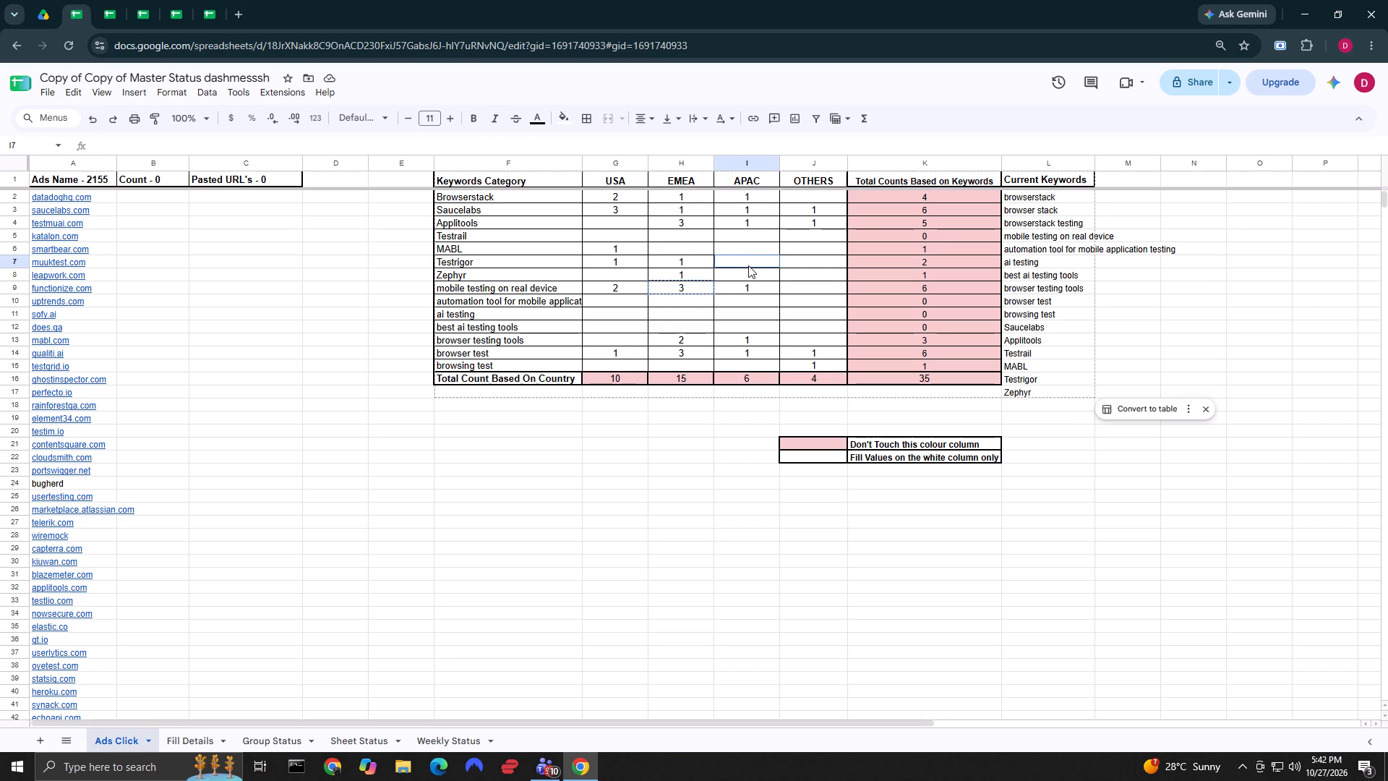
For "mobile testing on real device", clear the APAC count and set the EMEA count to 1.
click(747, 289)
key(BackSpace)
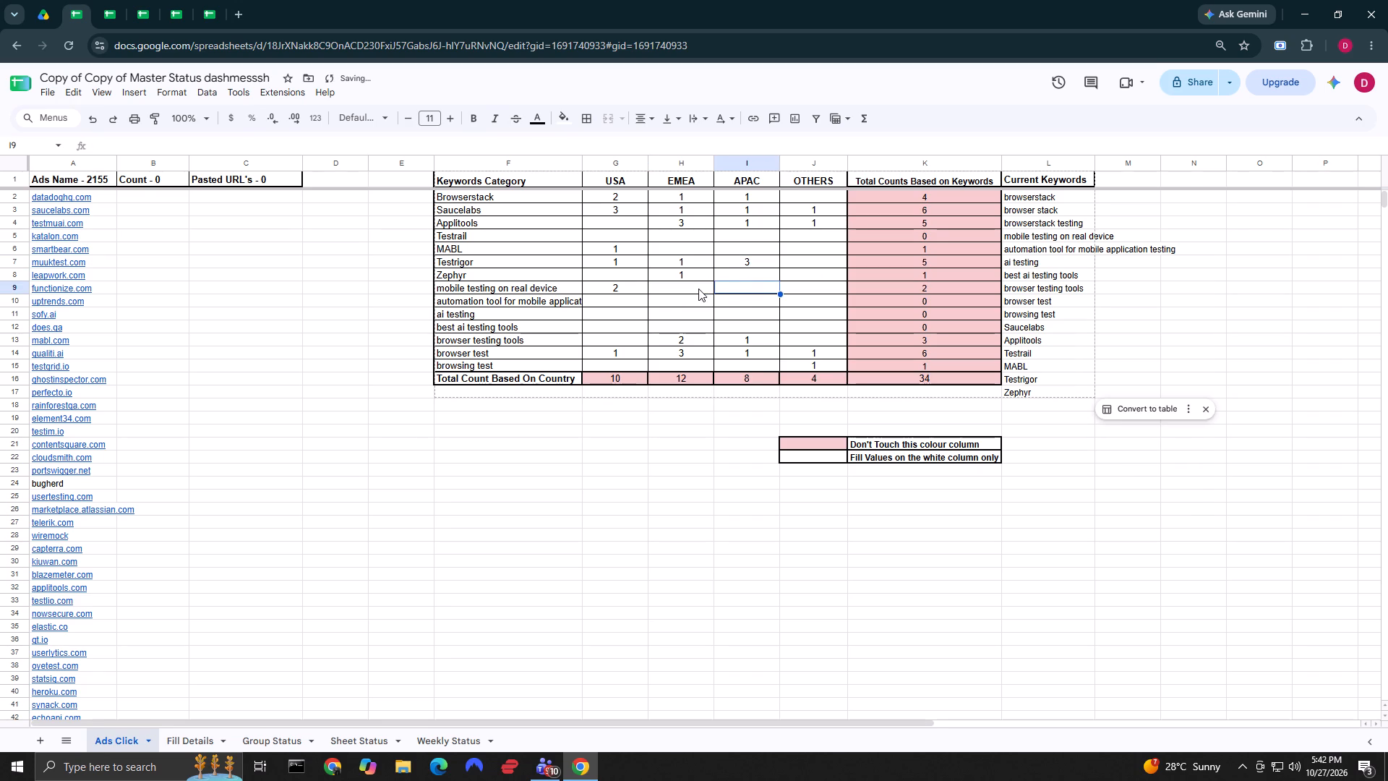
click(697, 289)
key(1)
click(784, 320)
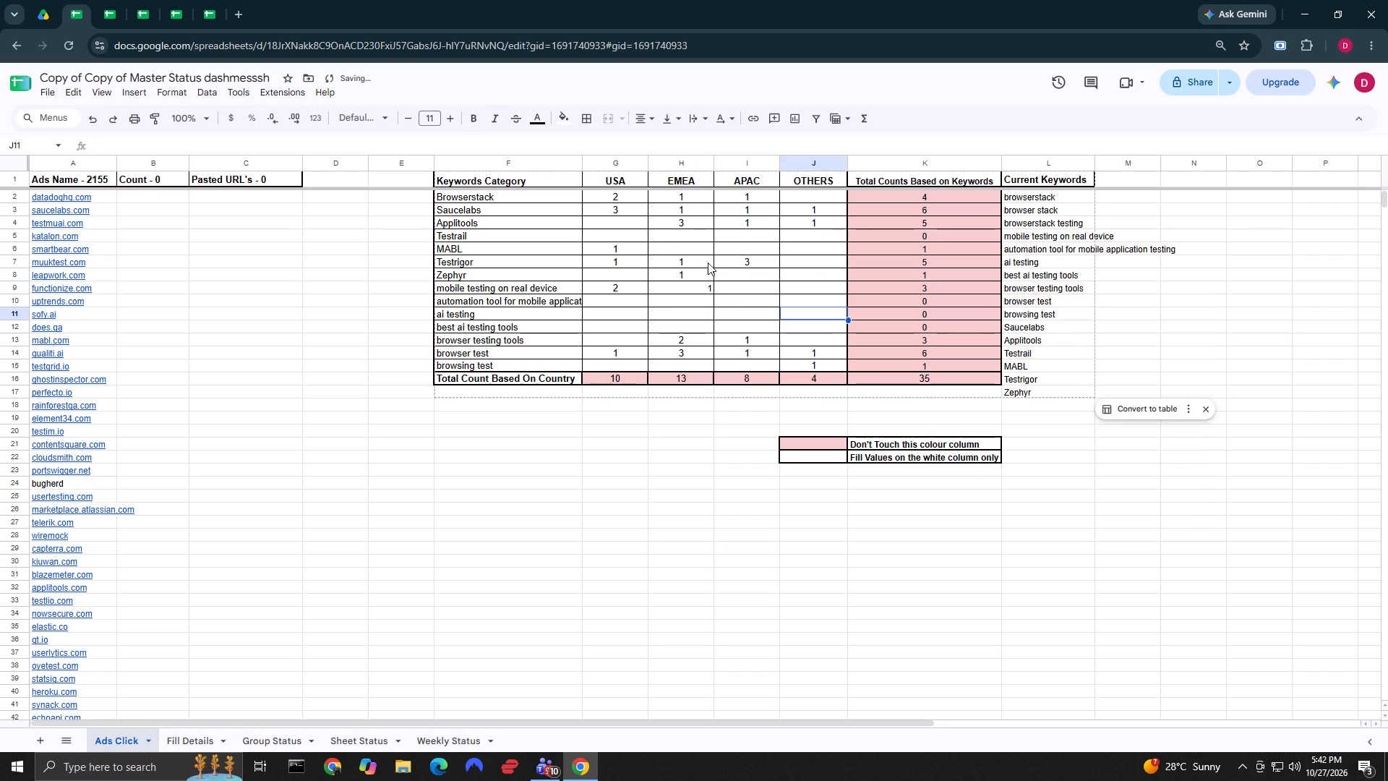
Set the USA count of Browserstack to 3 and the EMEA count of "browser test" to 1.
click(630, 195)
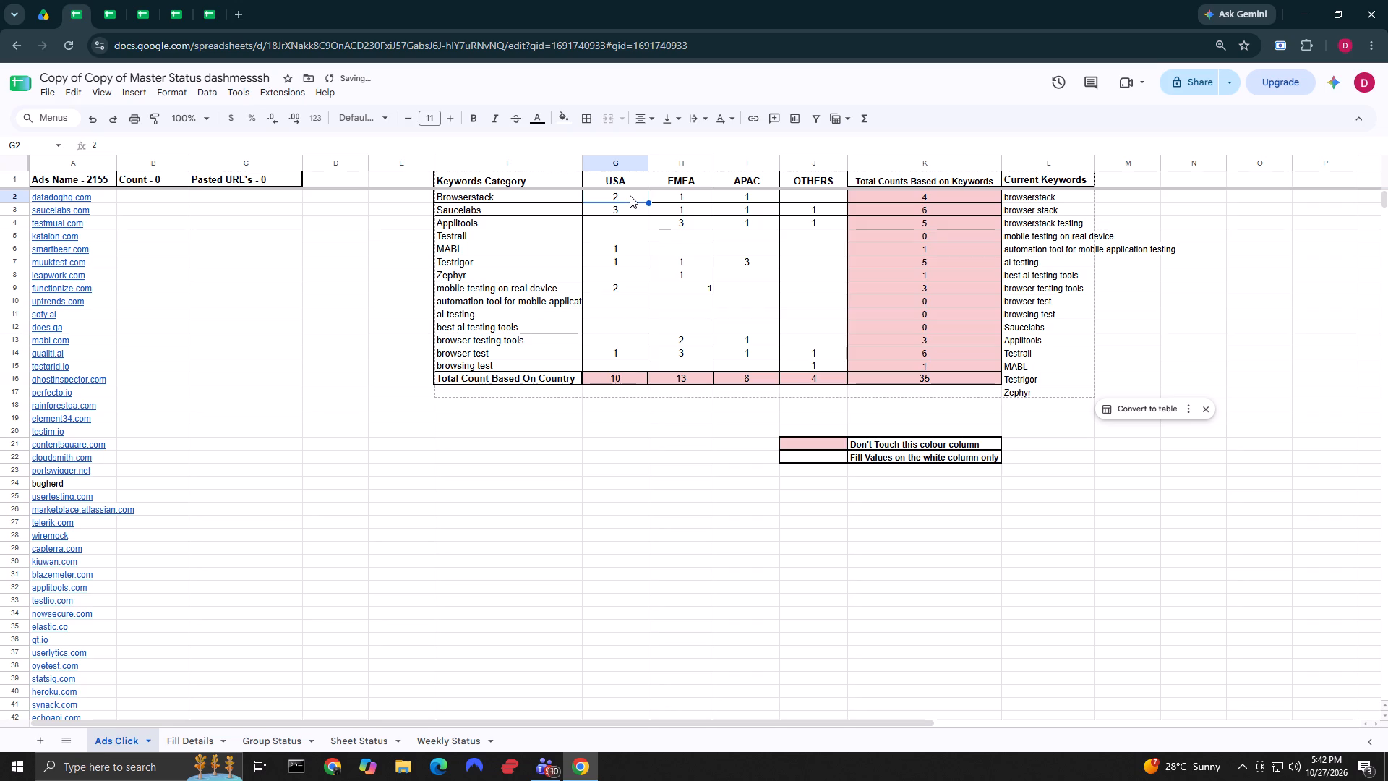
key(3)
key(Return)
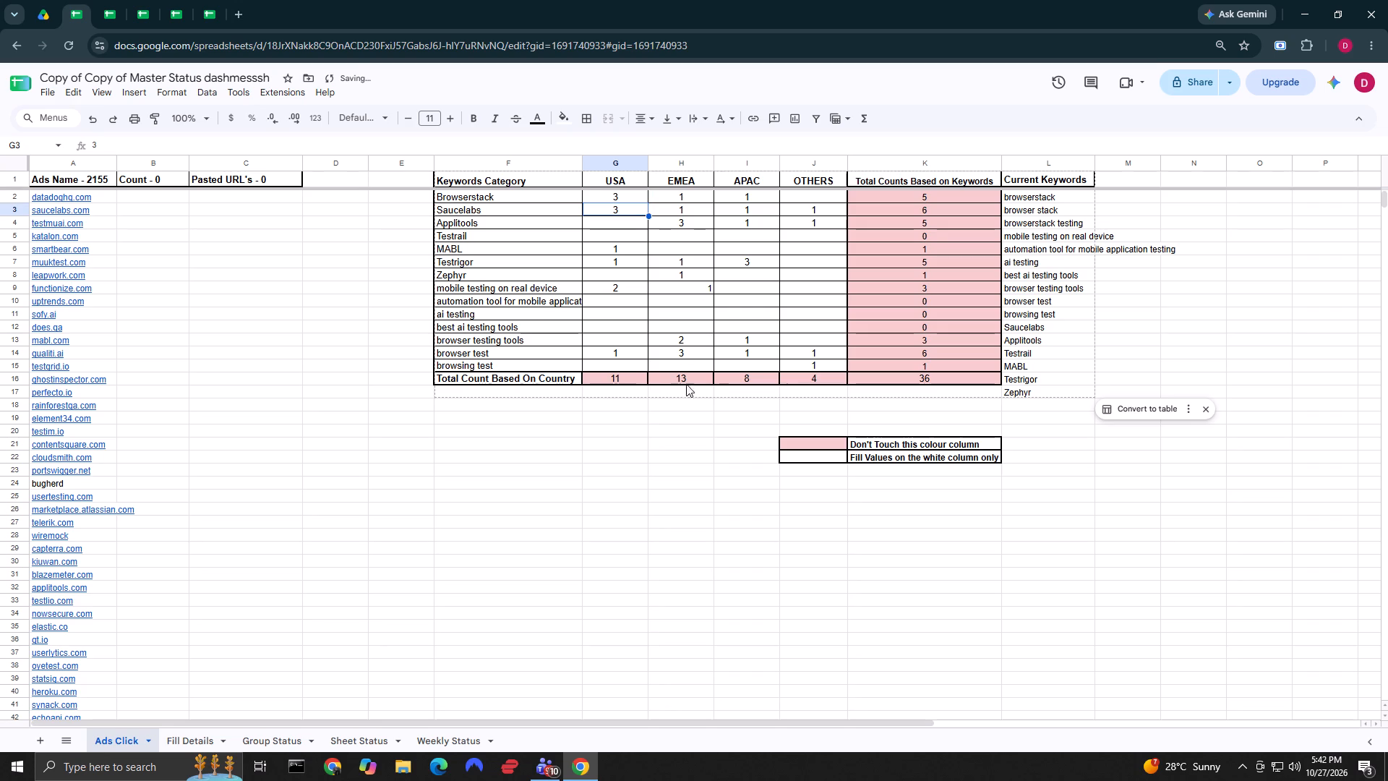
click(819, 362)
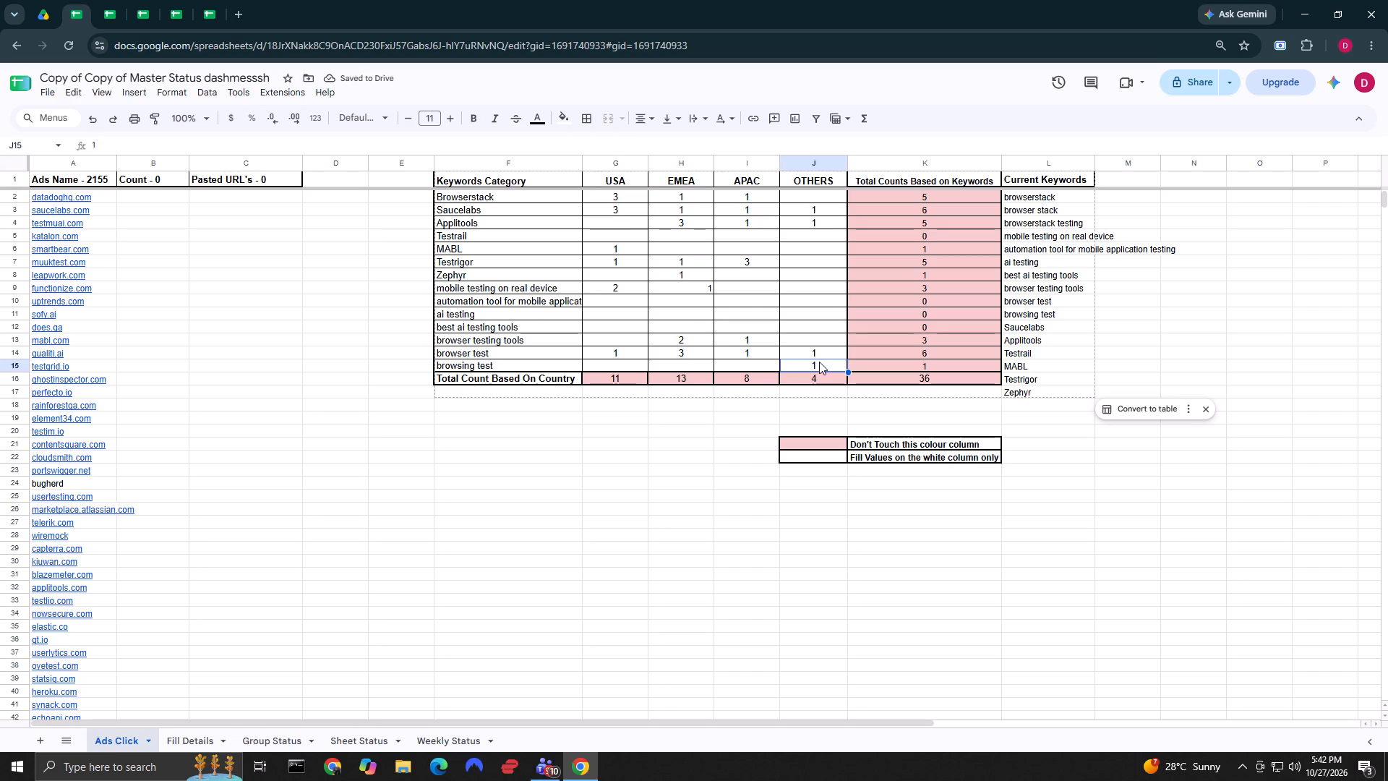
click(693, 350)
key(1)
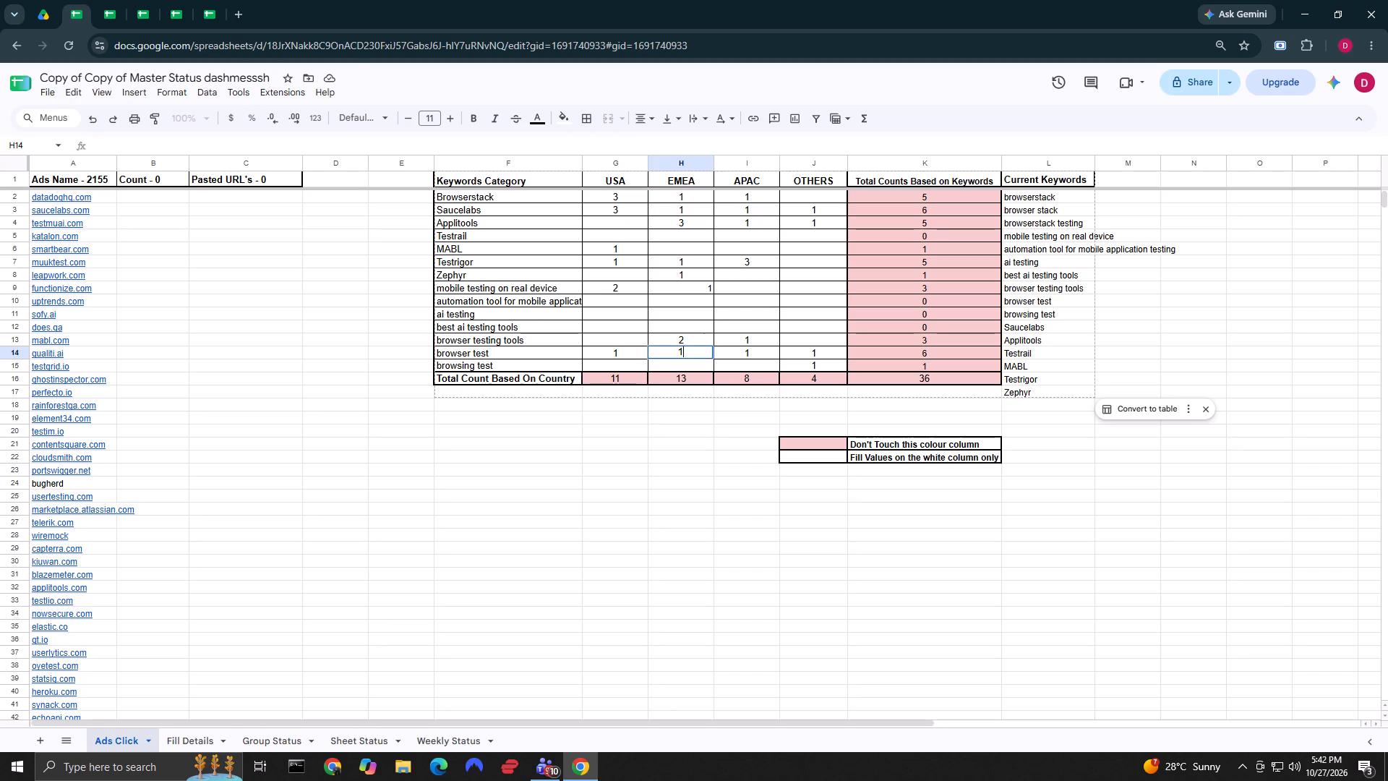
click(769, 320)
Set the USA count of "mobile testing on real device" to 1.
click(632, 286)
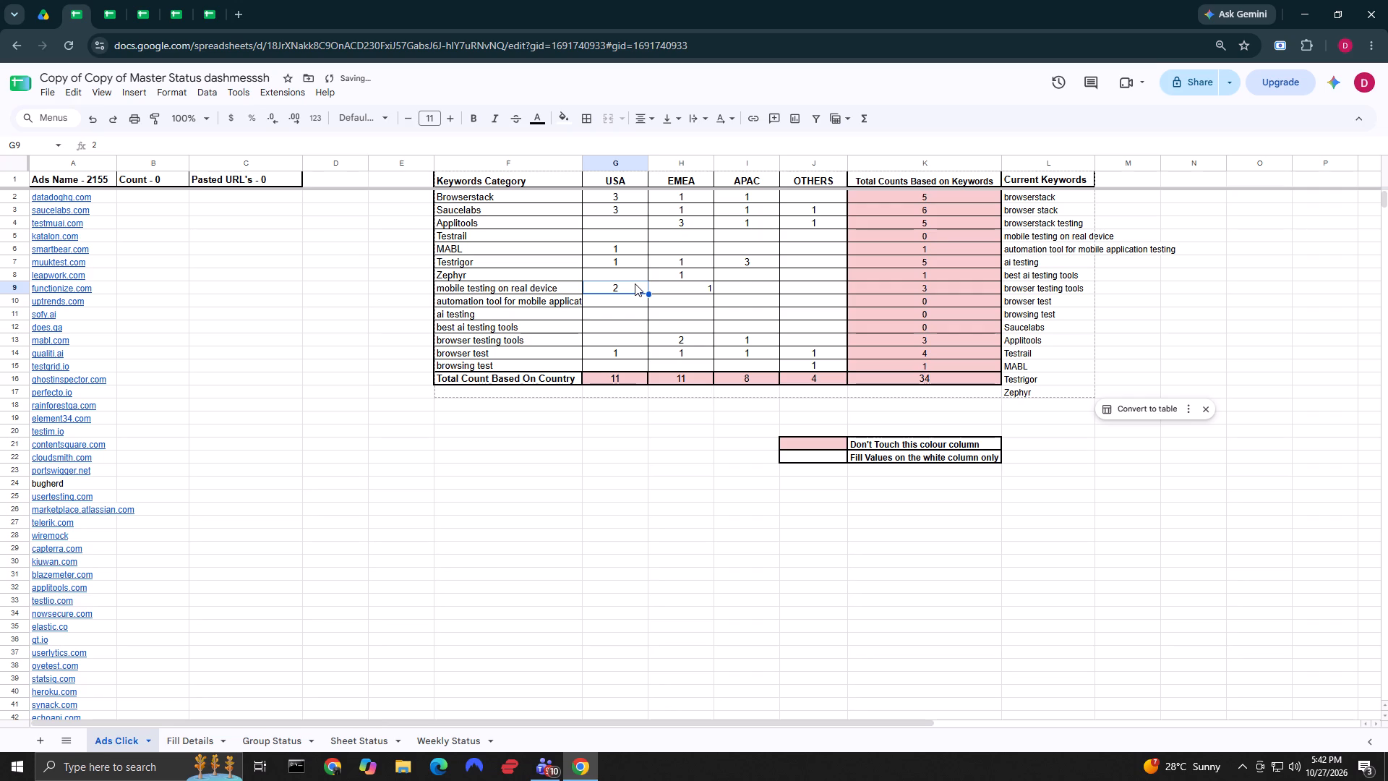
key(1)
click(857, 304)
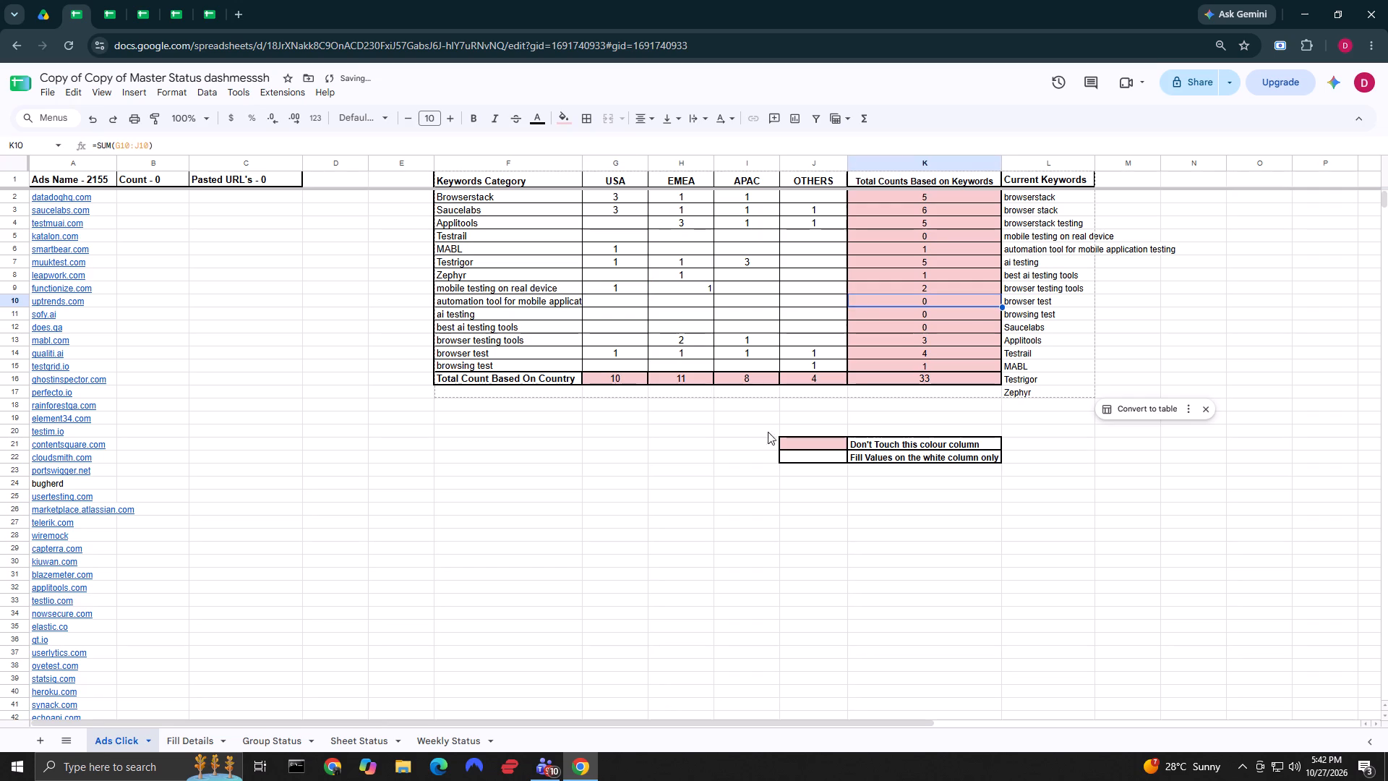
Examine the Status and Weekly Status results and formulas on the Group Status sheet, comparing them with the Ads Click counts.
click(293, 733)
click(627, 336)
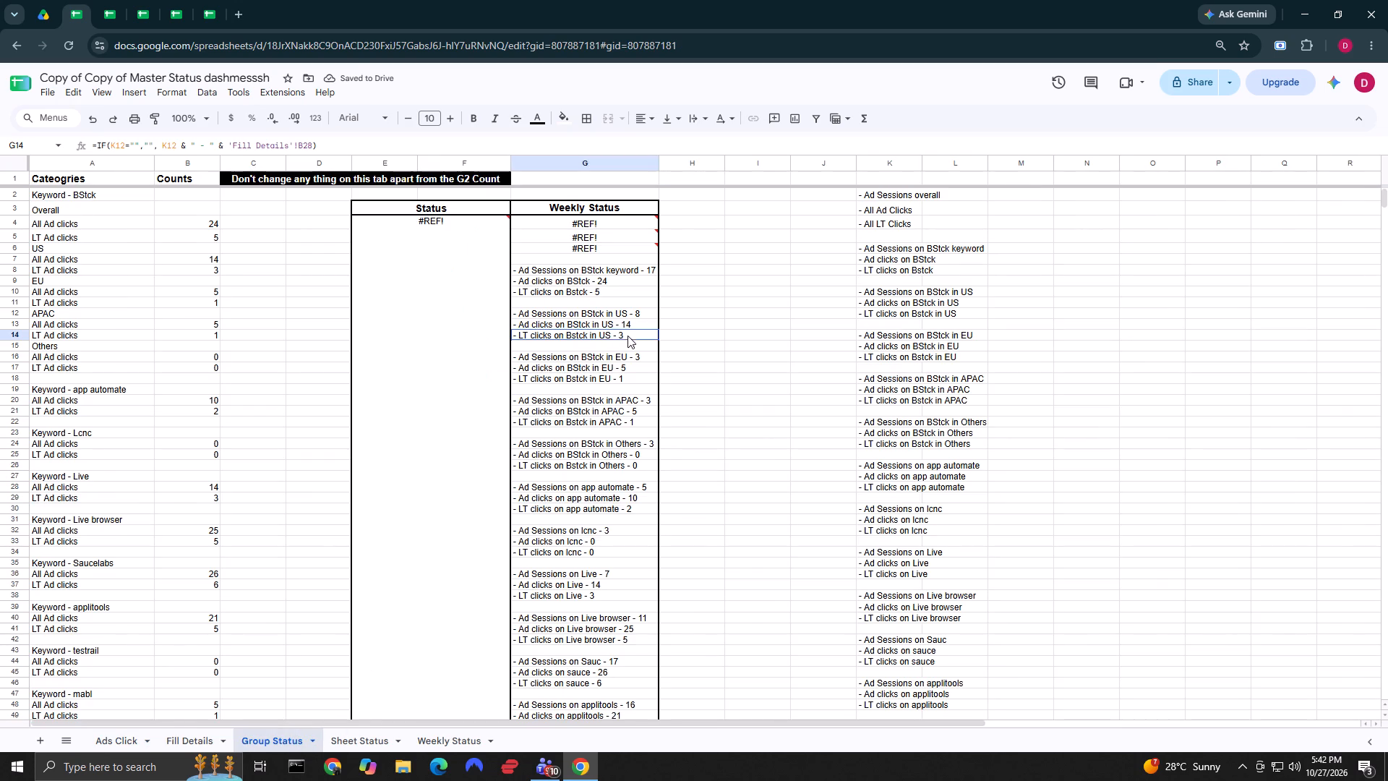
click(513, 302)
click(479, 289)
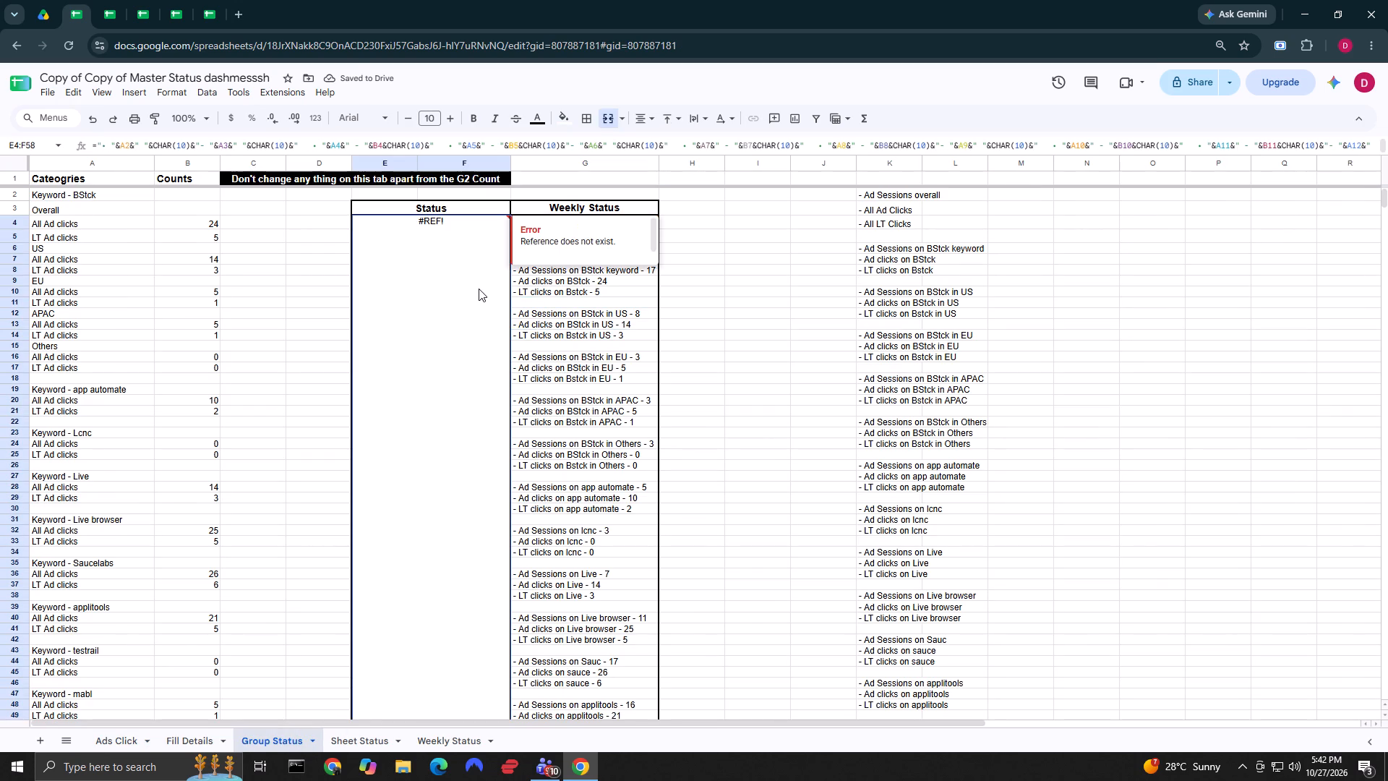
click(479, 289)
click(676, 288)
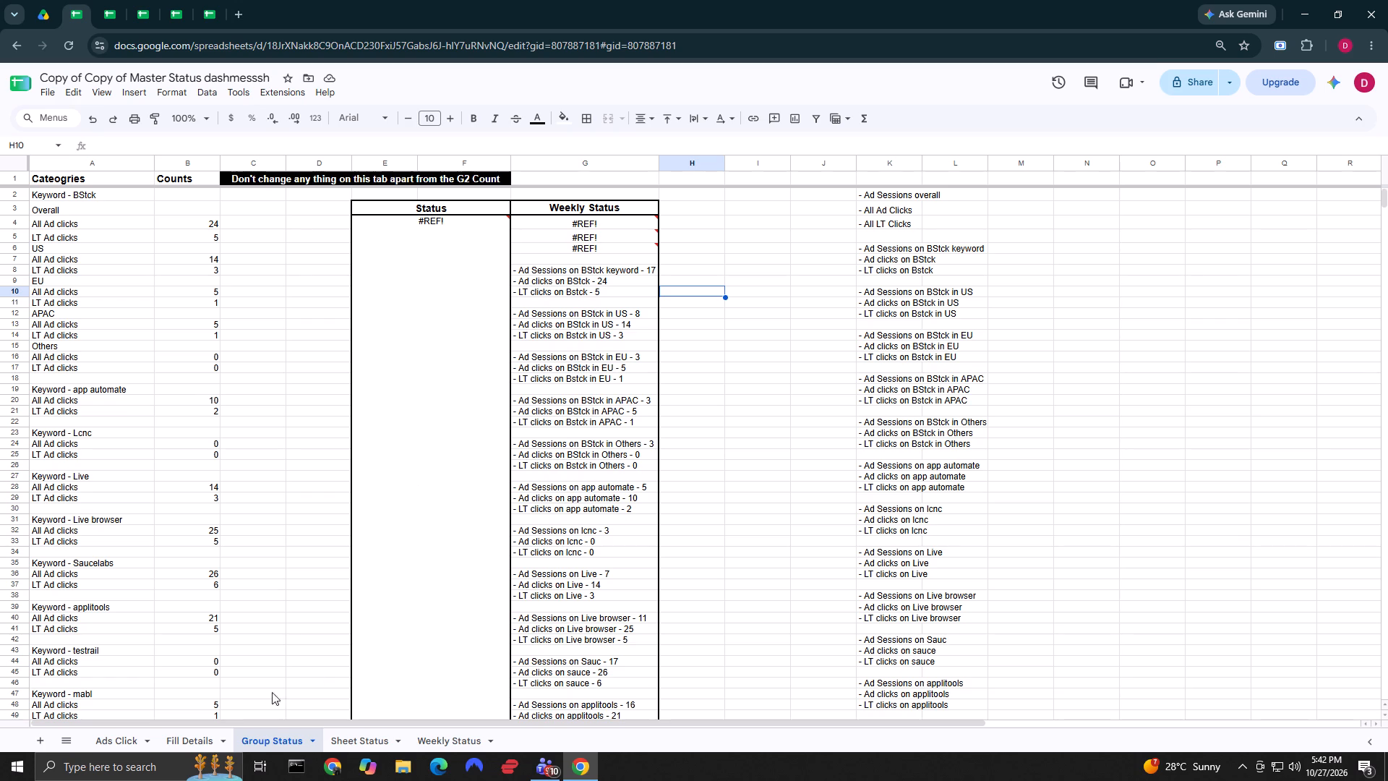
click(137, 737)
click(618, 268)
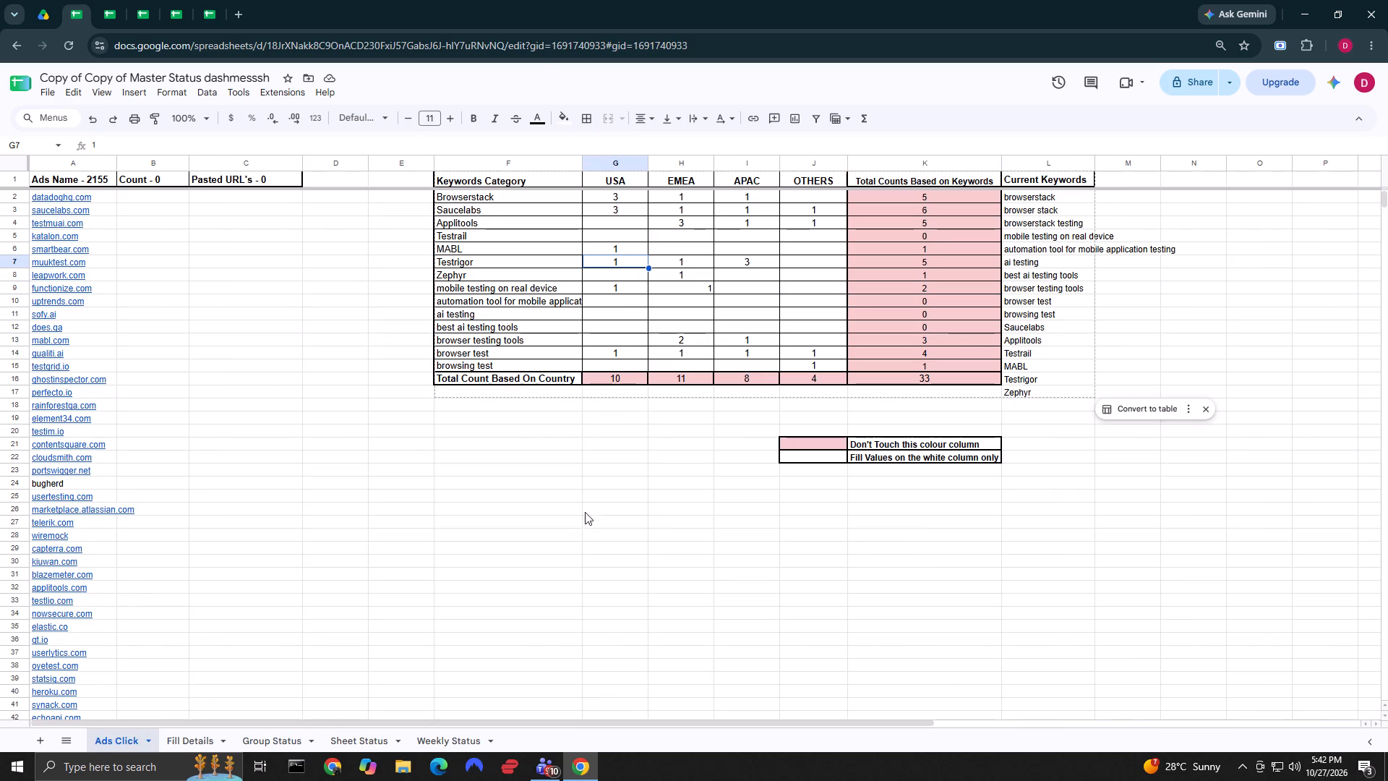
click(206, 741)
click(269, 737)
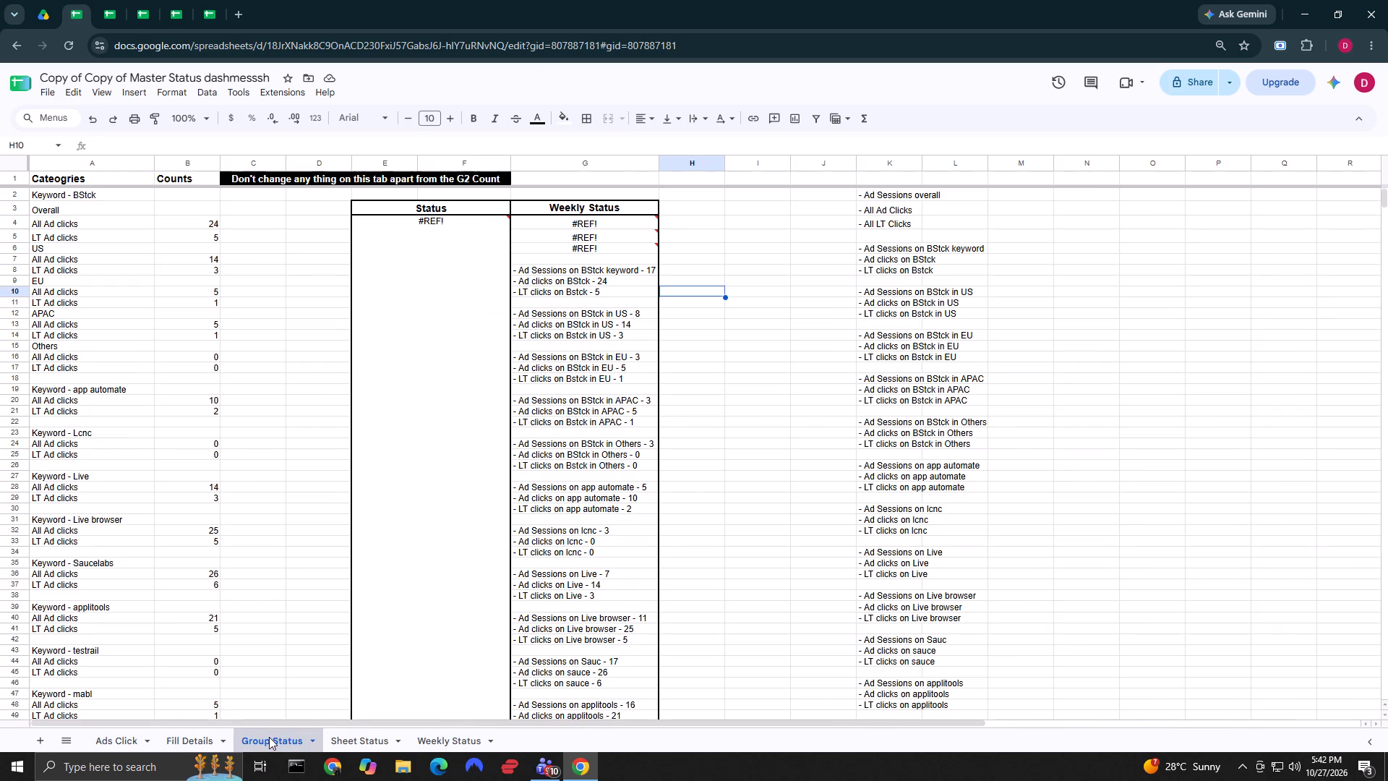
click(691, 442)
click(613, 248)
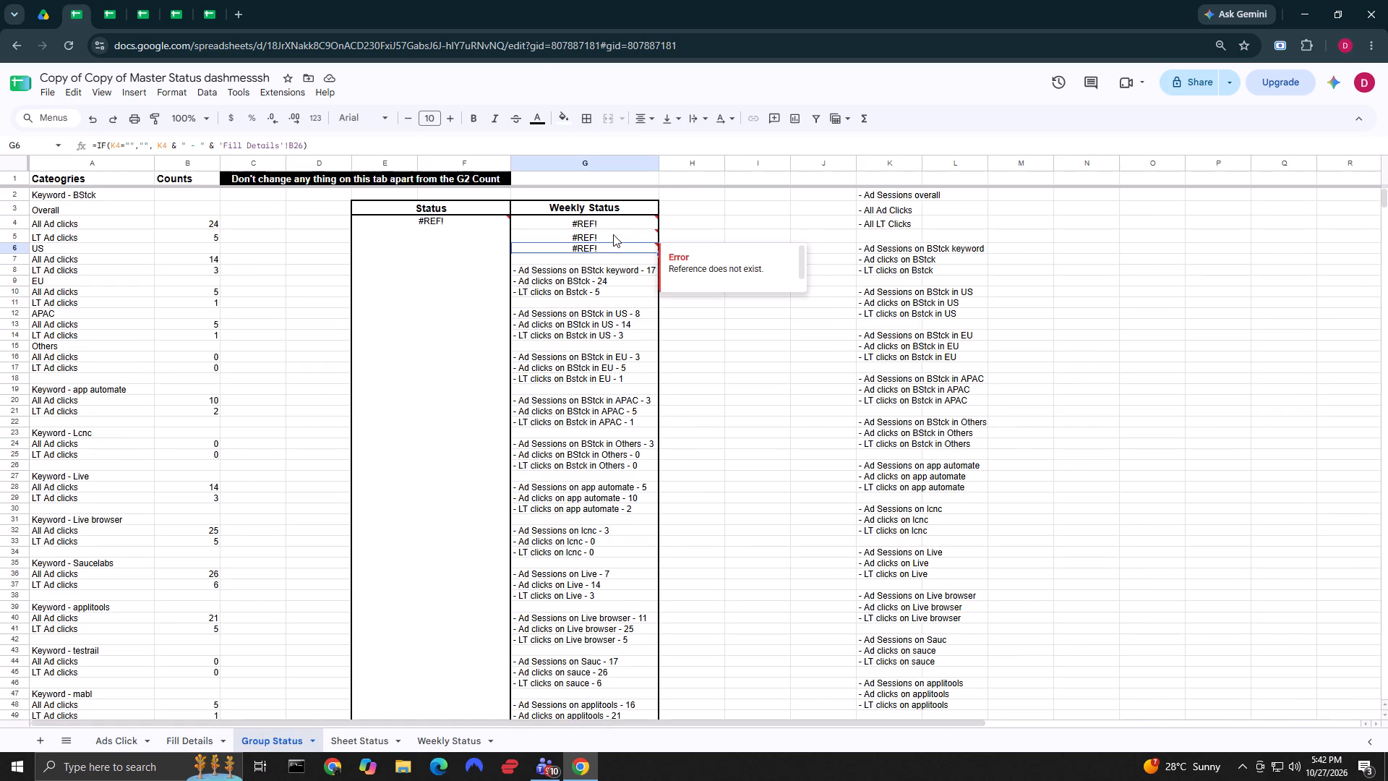
click(598, 299)
click(623, 416)
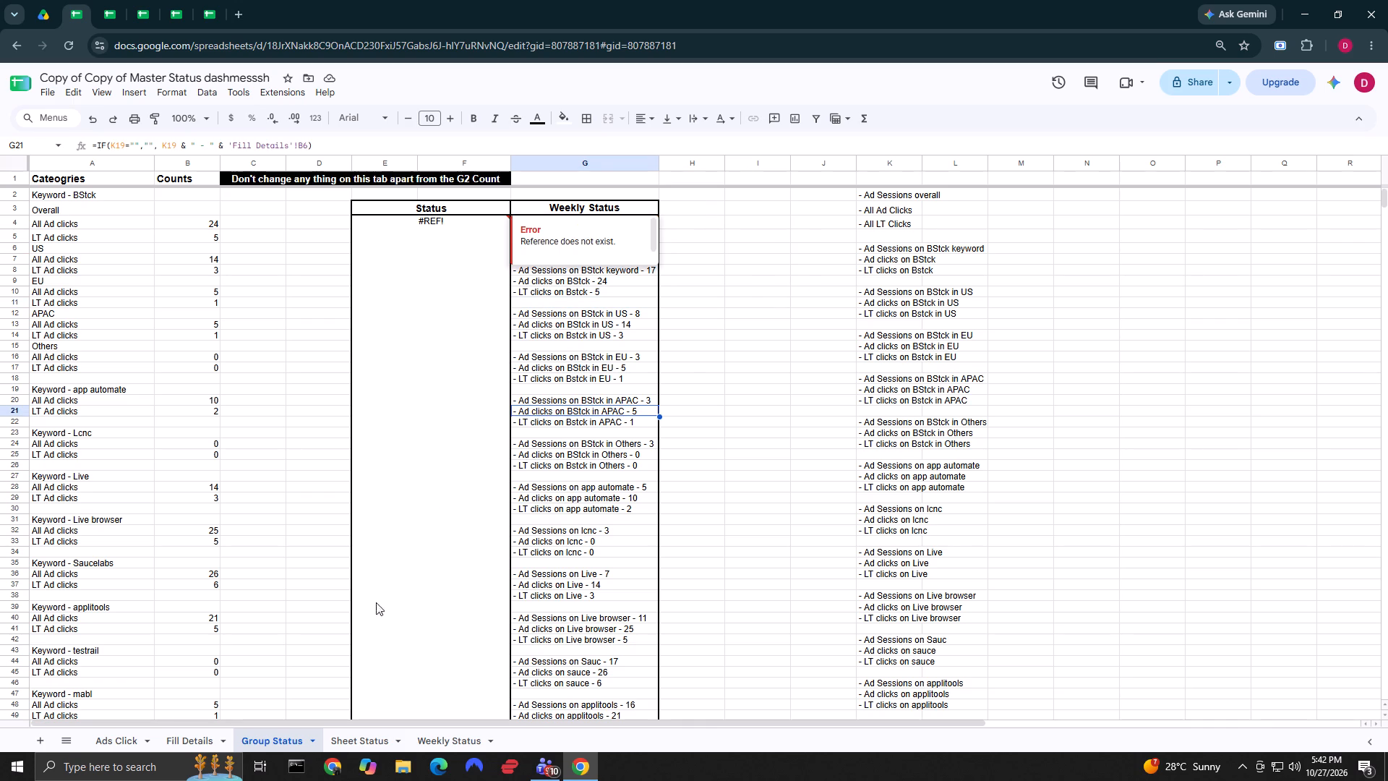
click(424, 408)
click(914, 332)
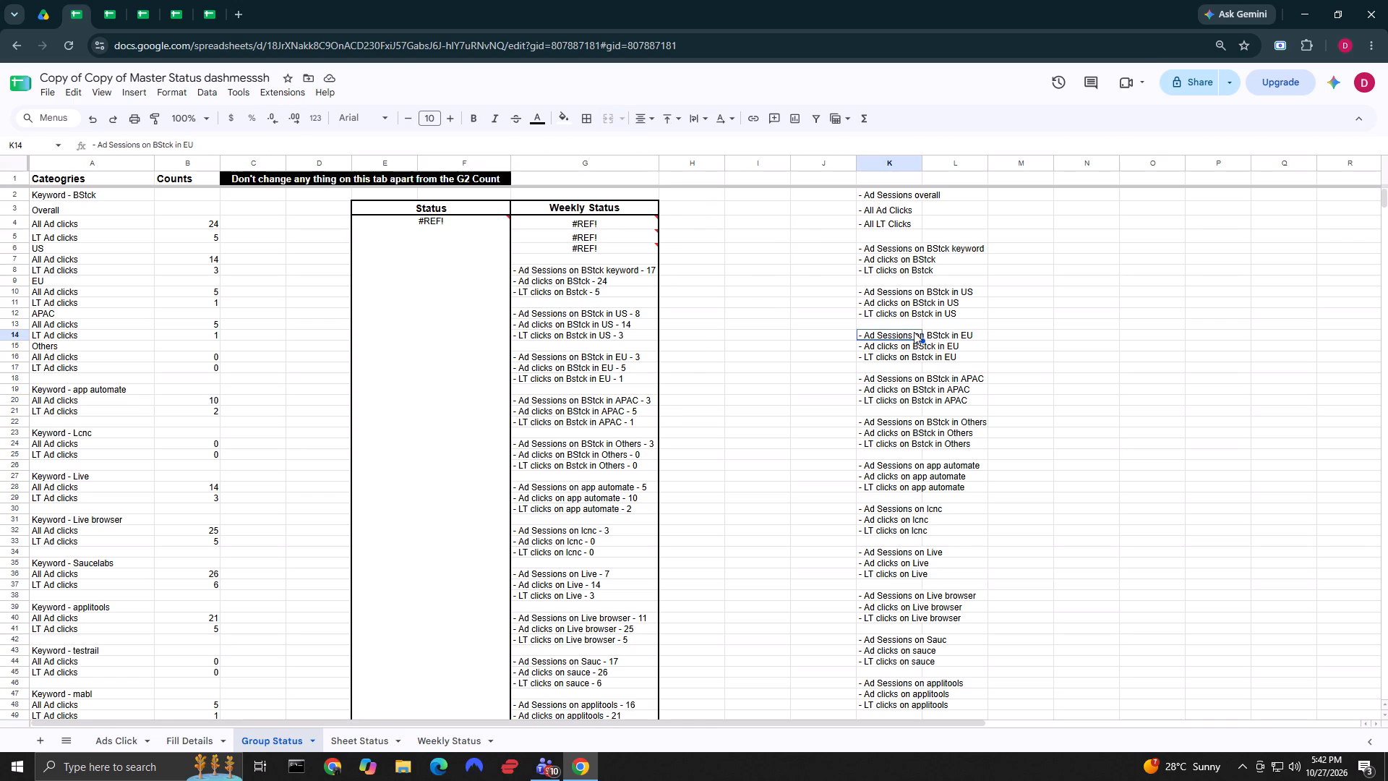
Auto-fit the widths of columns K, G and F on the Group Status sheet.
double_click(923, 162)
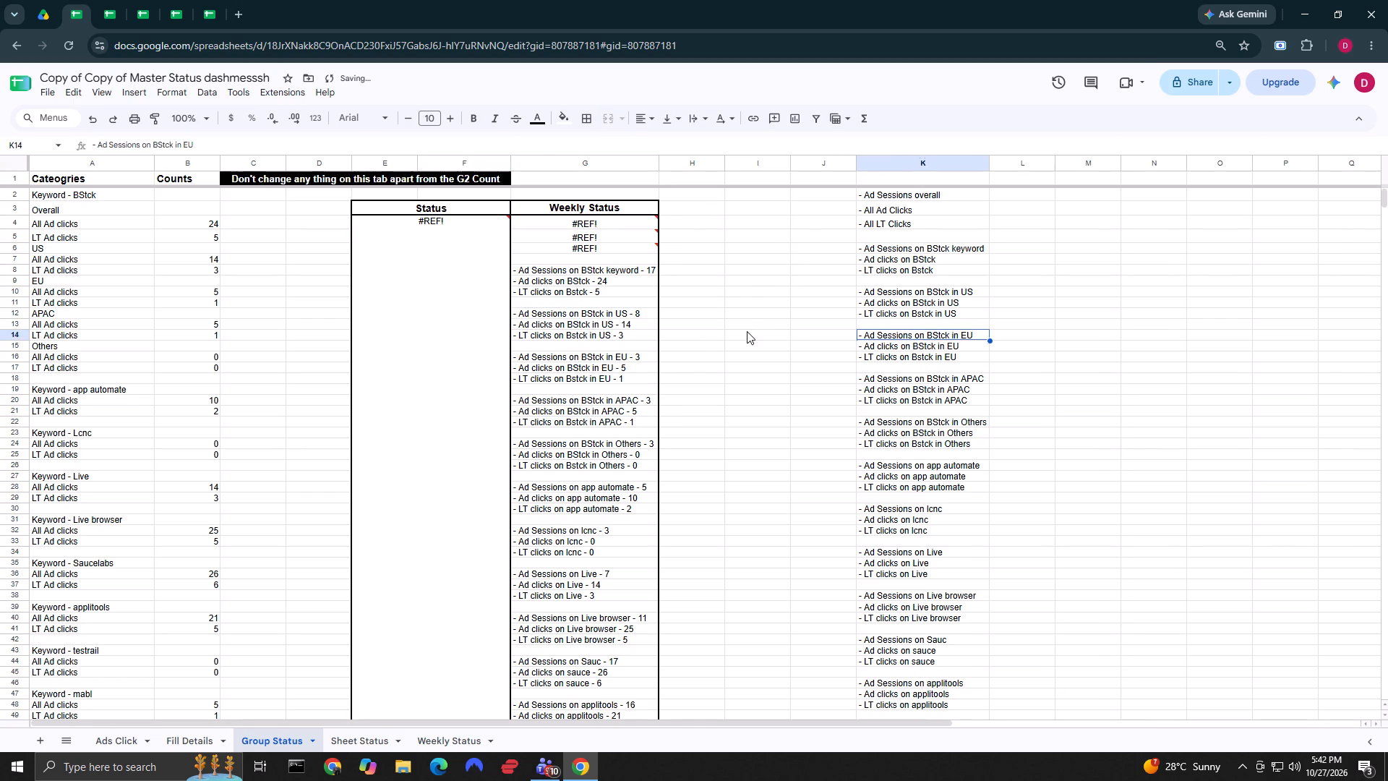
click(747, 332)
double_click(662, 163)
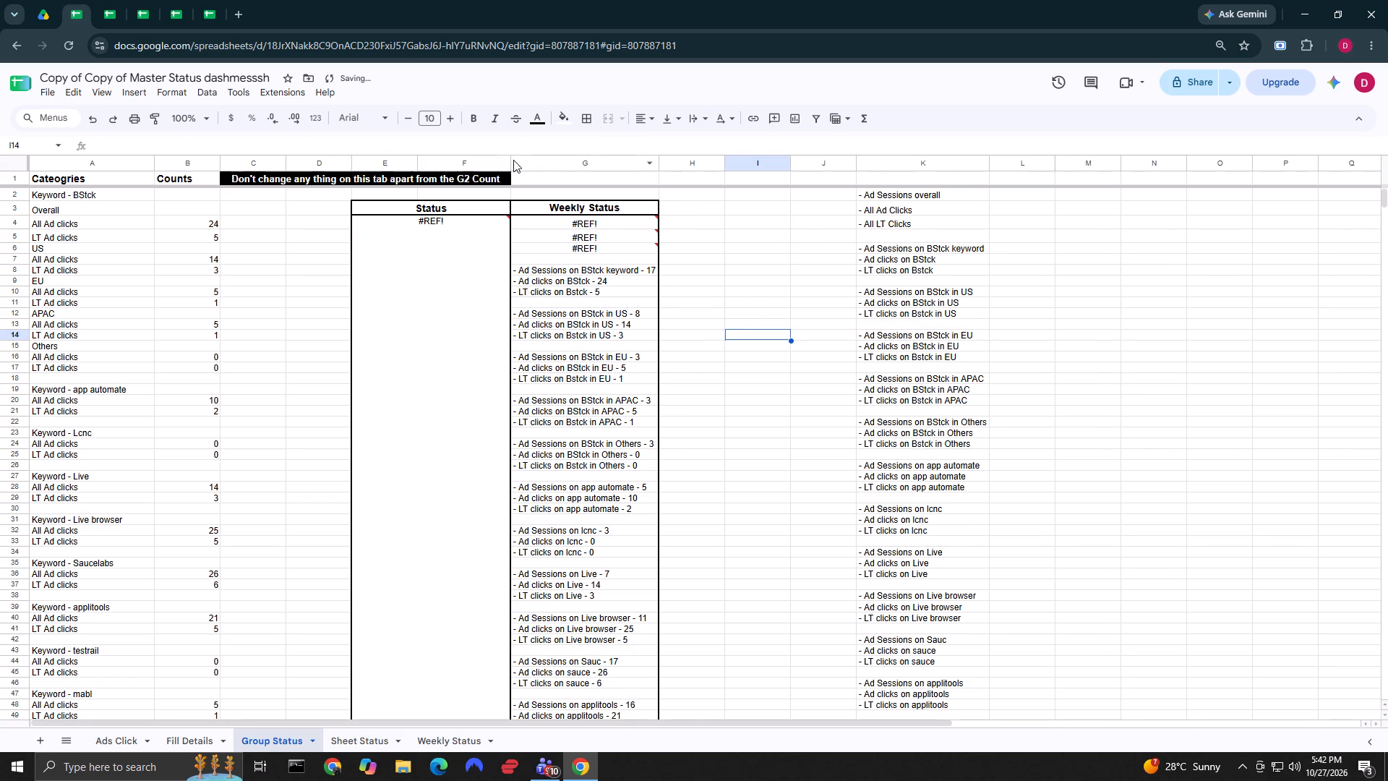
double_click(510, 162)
Review the remaining Weekly Status lines on the Group Status sheet down to G2 Comparisons.
click(557, 497)
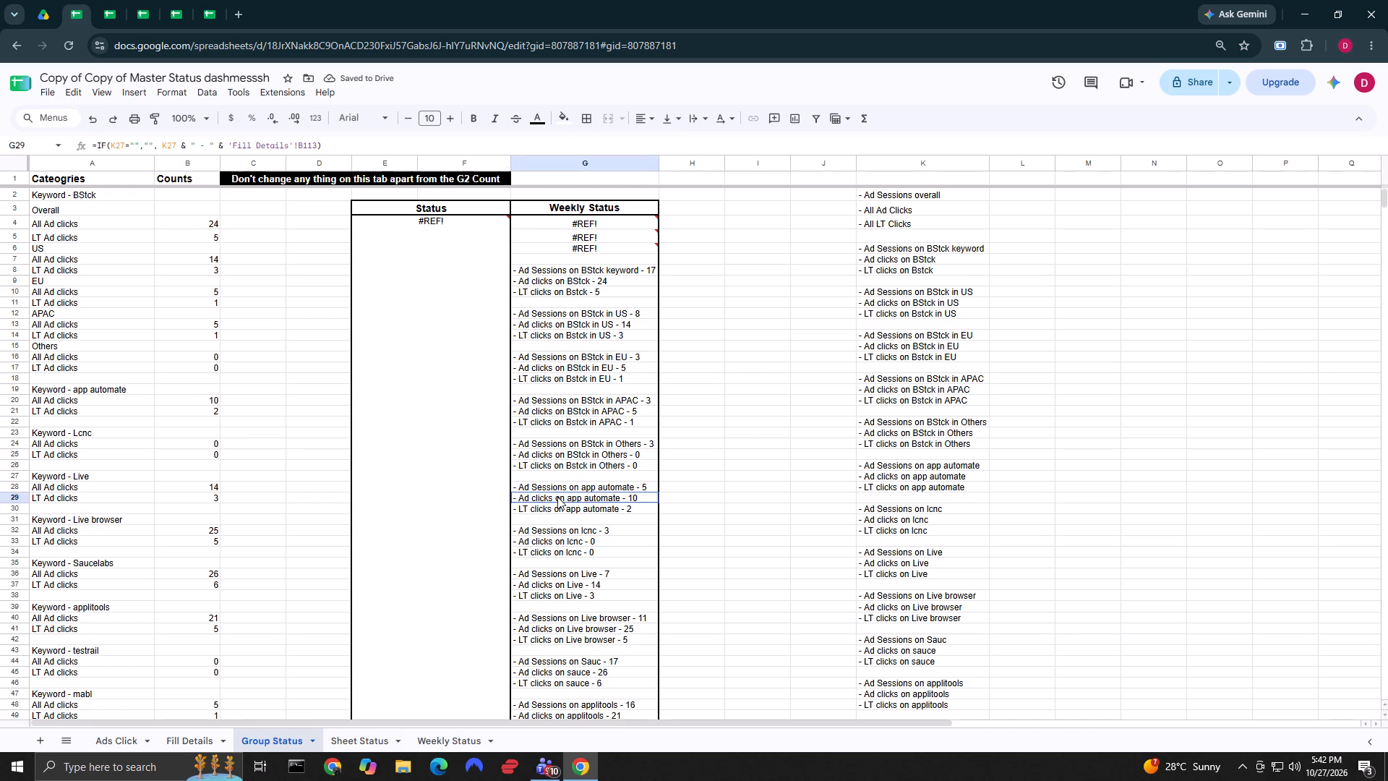
click(556, 418)
scroll(561, 437, down, 6)
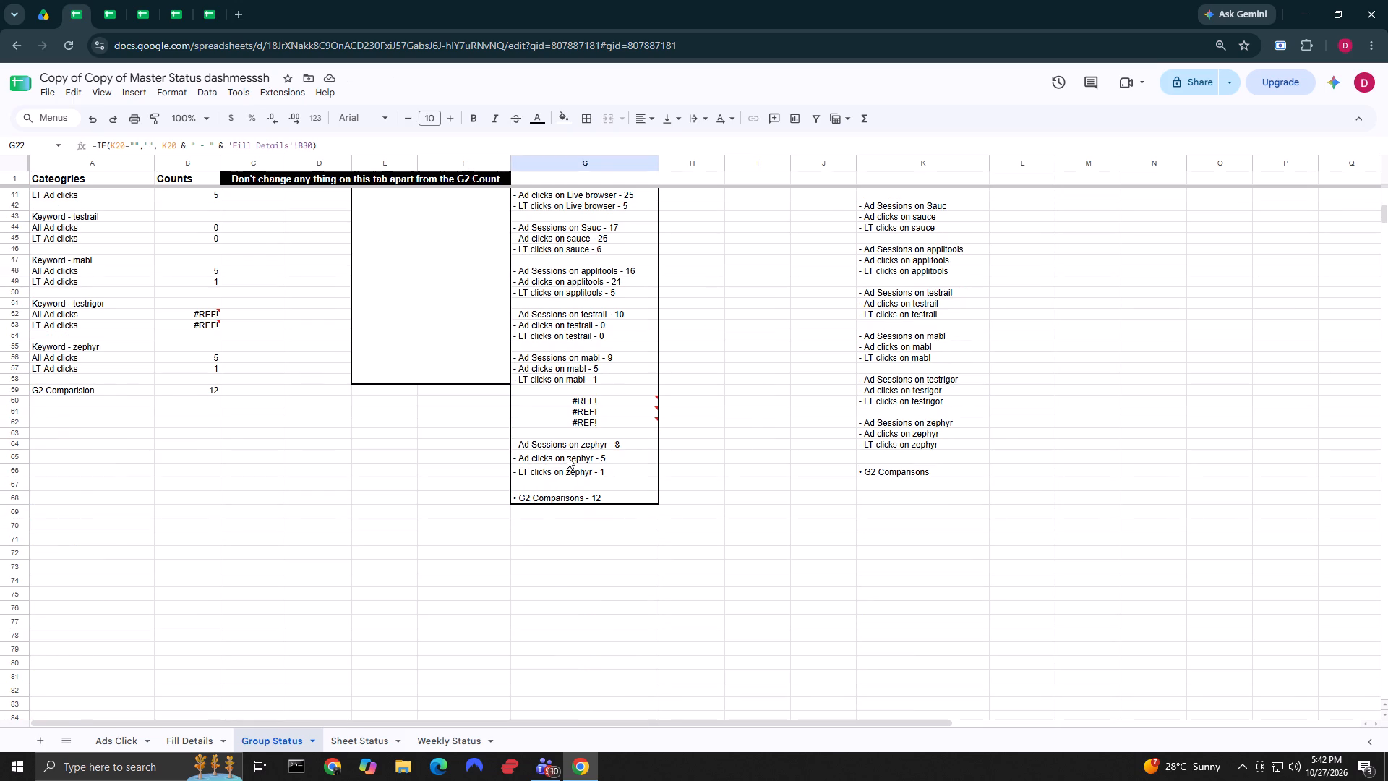
scroll(567, 456, up, 6)
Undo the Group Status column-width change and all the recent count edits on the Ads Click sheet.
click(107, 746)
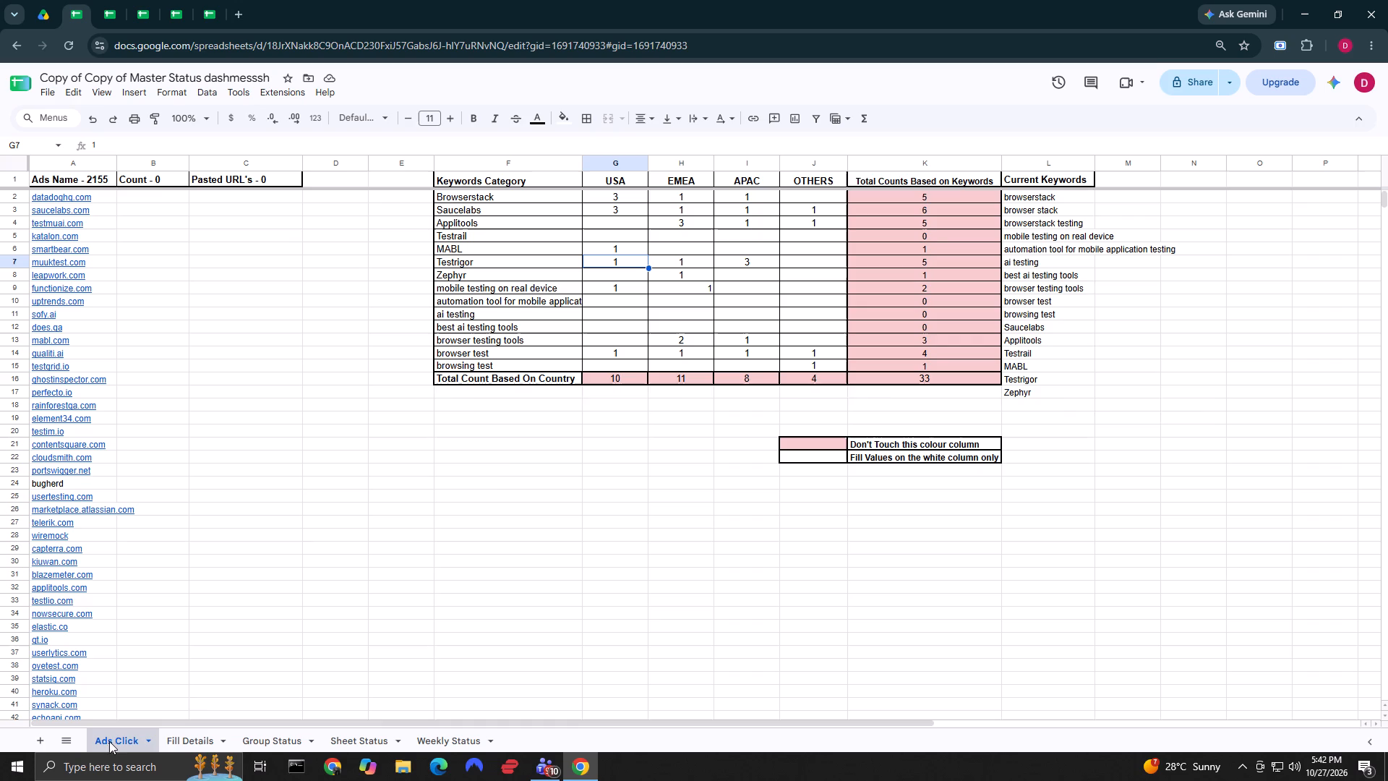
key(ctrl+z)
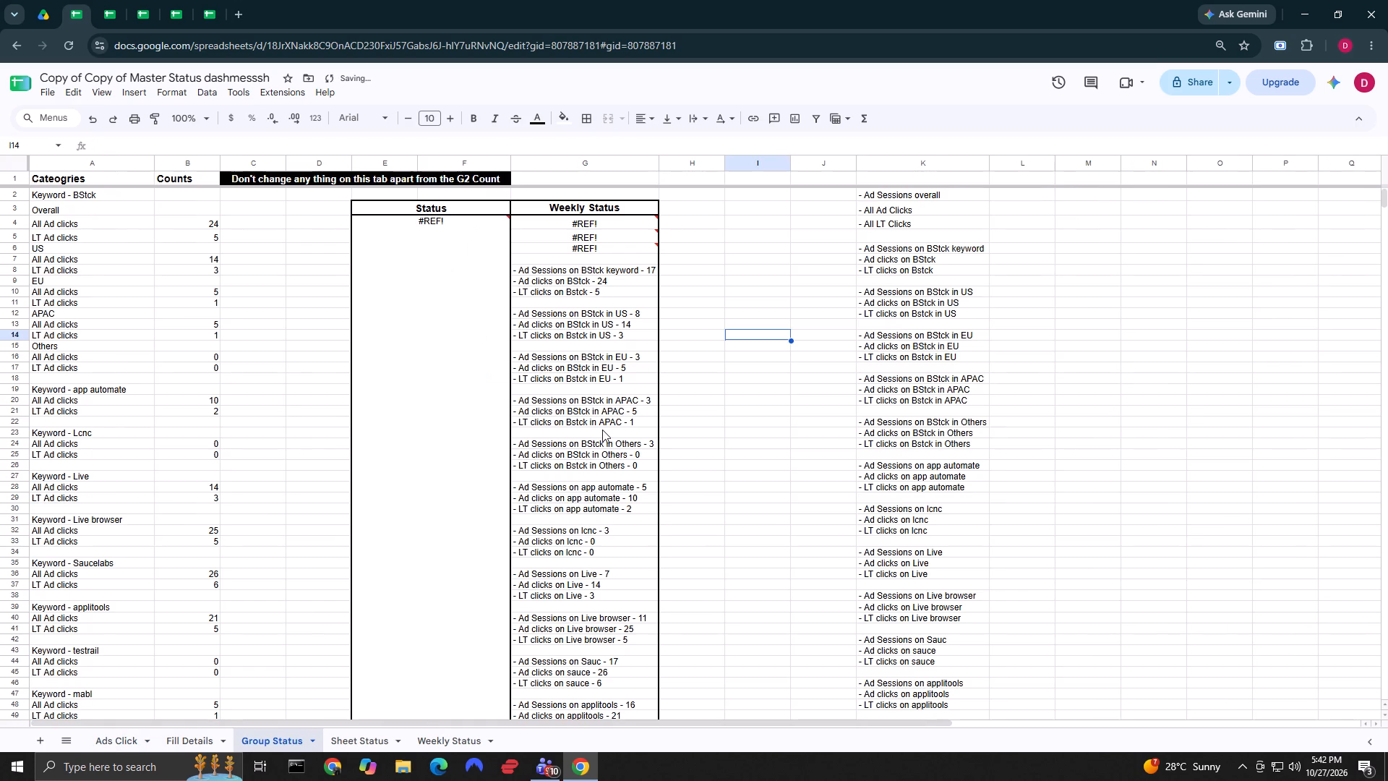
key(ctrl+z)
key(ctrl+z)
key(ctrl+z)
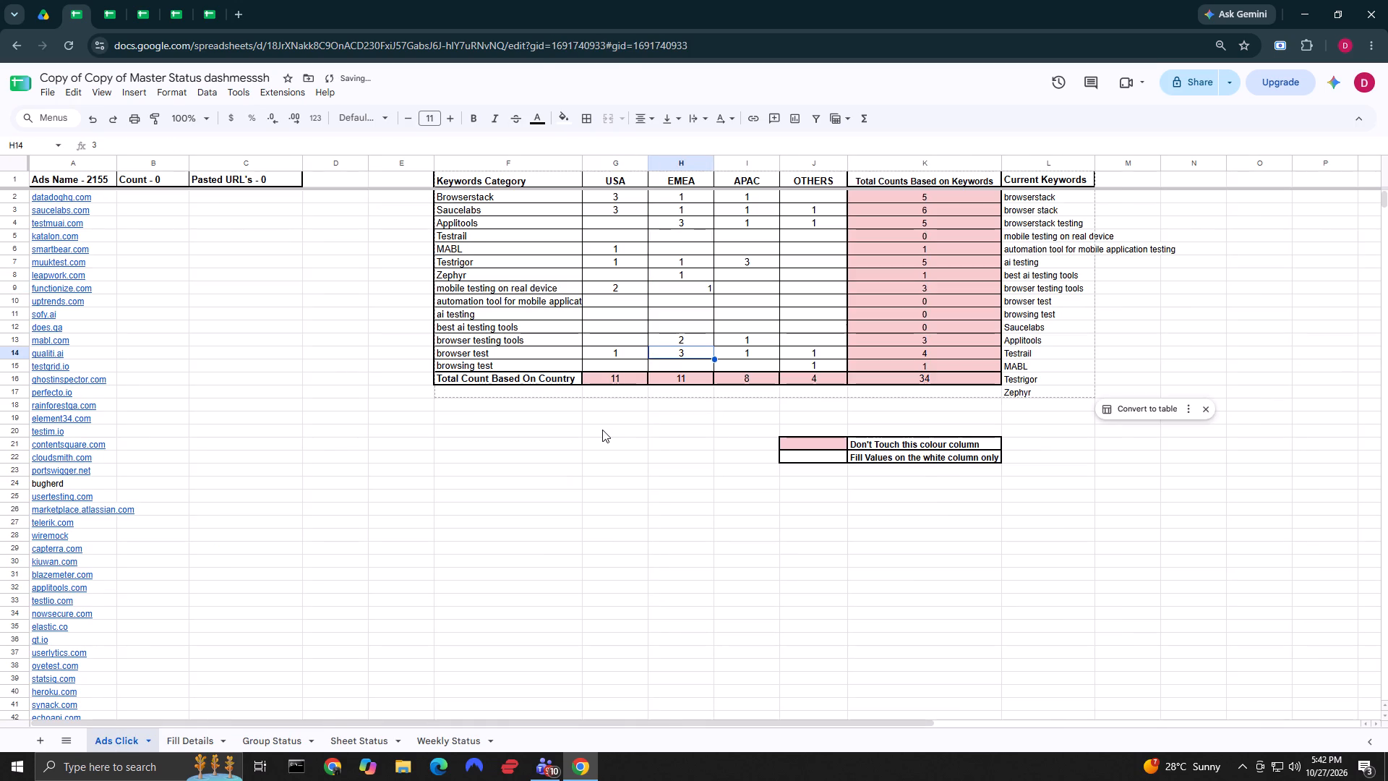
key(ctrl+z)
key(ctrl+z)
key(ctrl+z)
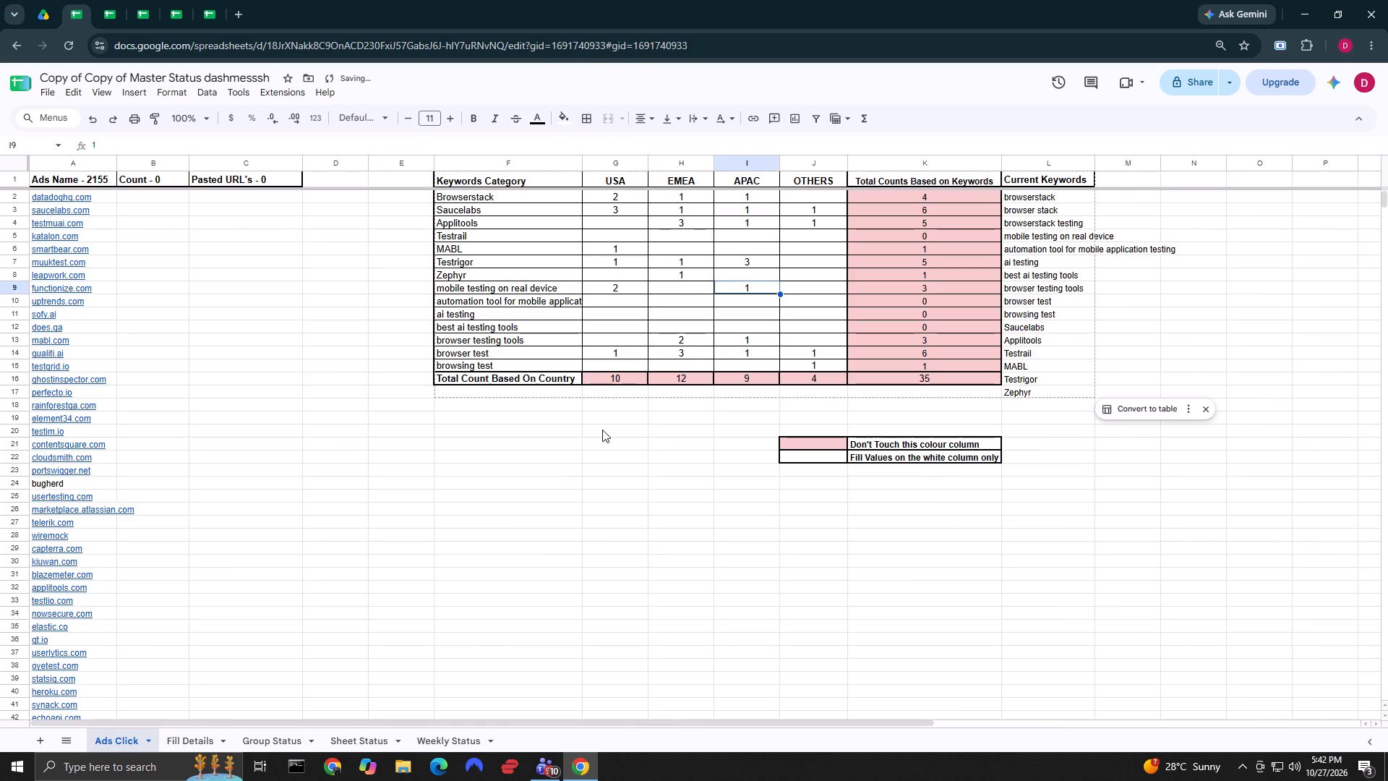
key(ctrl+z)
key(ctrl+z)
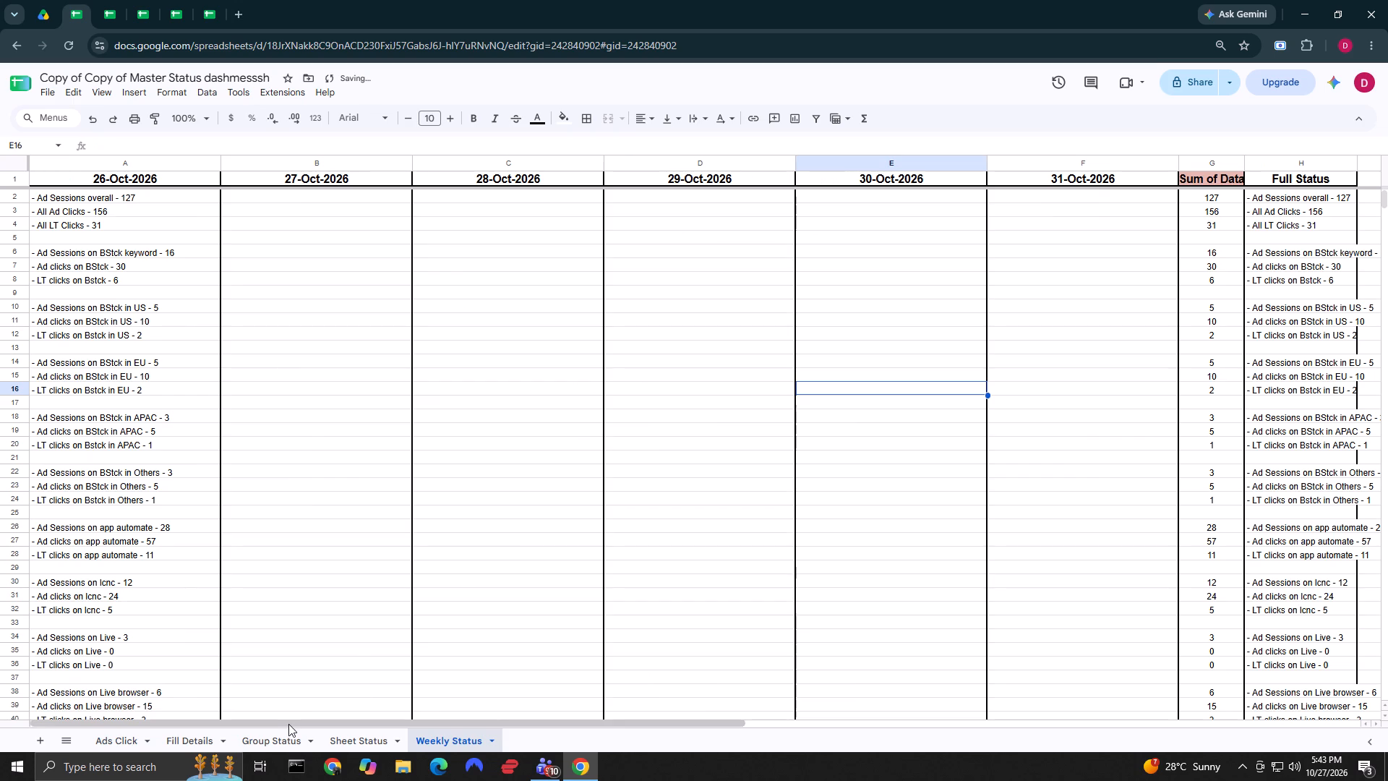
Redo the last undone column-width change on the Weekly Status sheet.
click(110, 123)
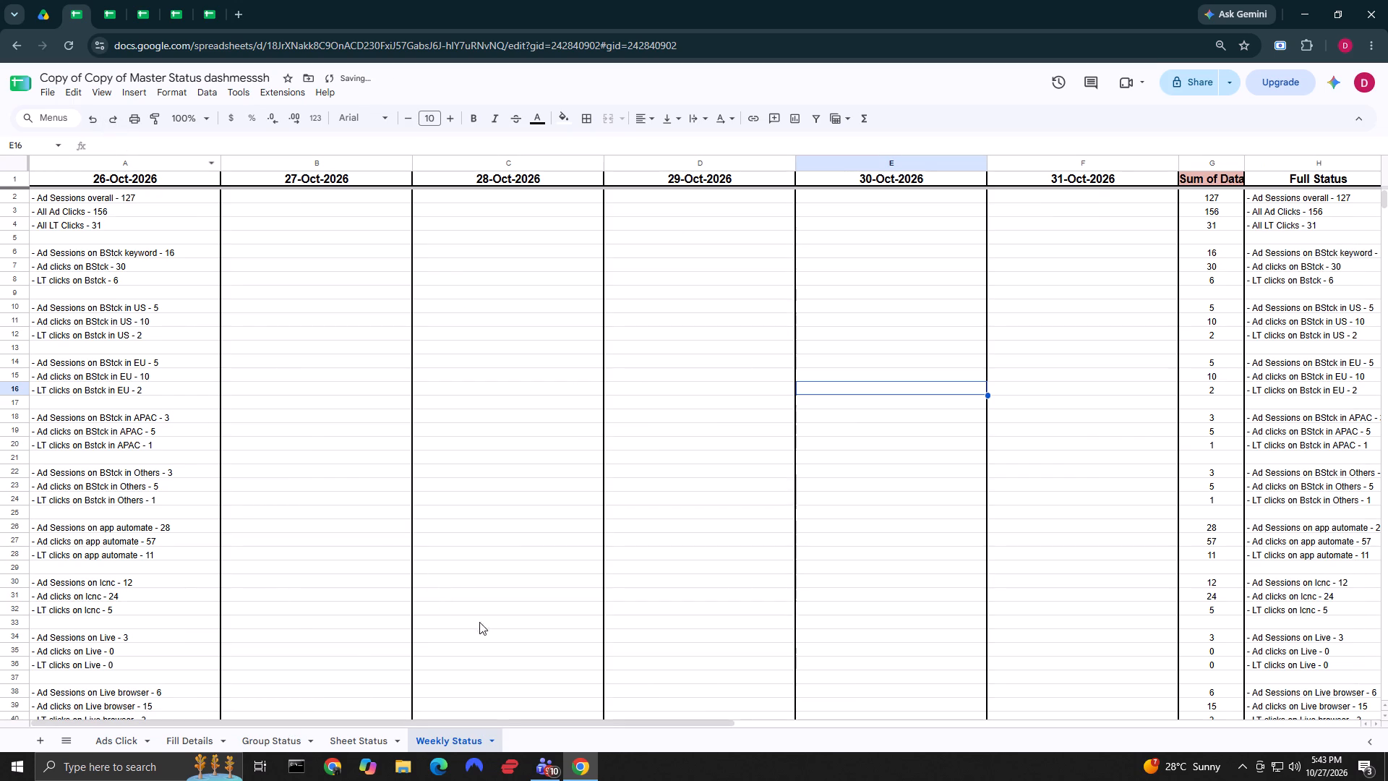
On the Ads Click sheet, set the Testrigor APAC count to 3 and the mobile testing on real device EMEA count to 1.
click(275, 740)
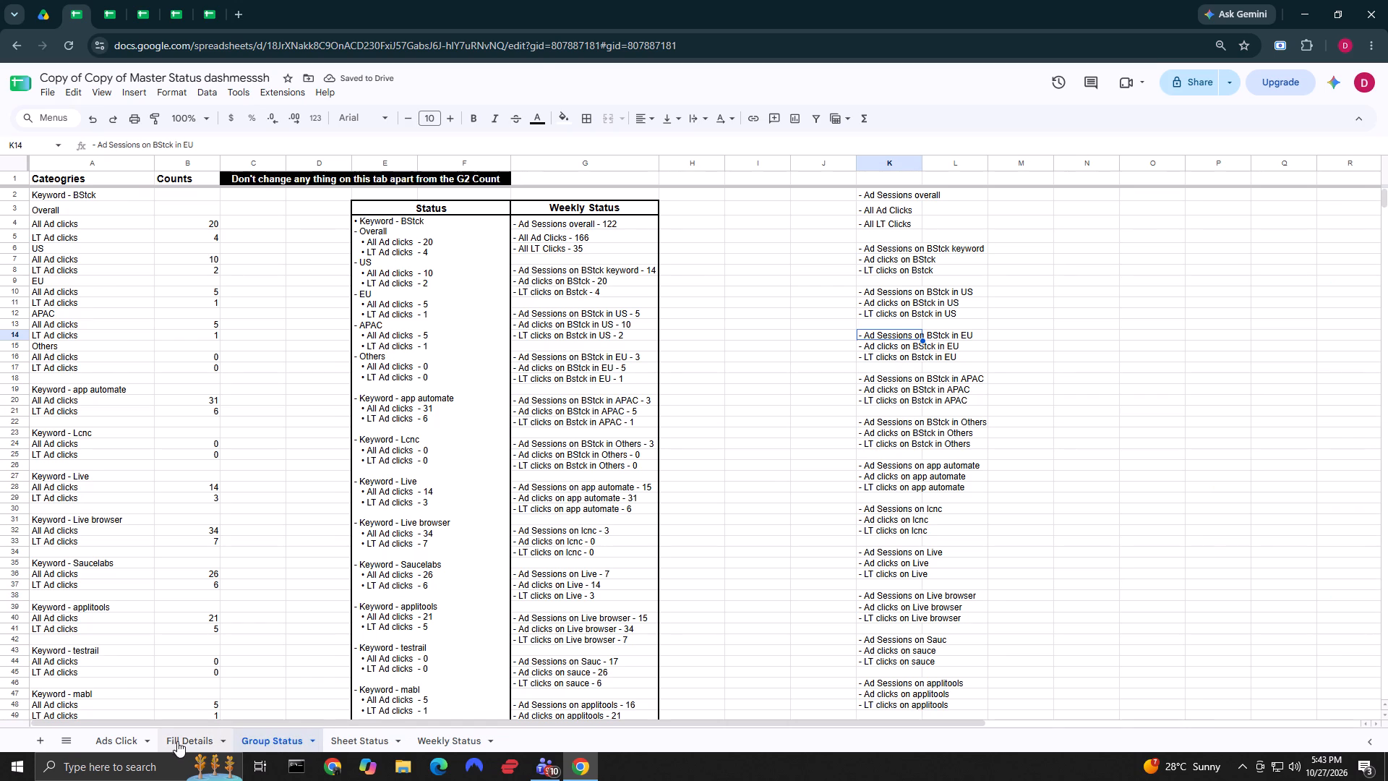
click(131, 743)
click(689, 351)
click(694, 288)
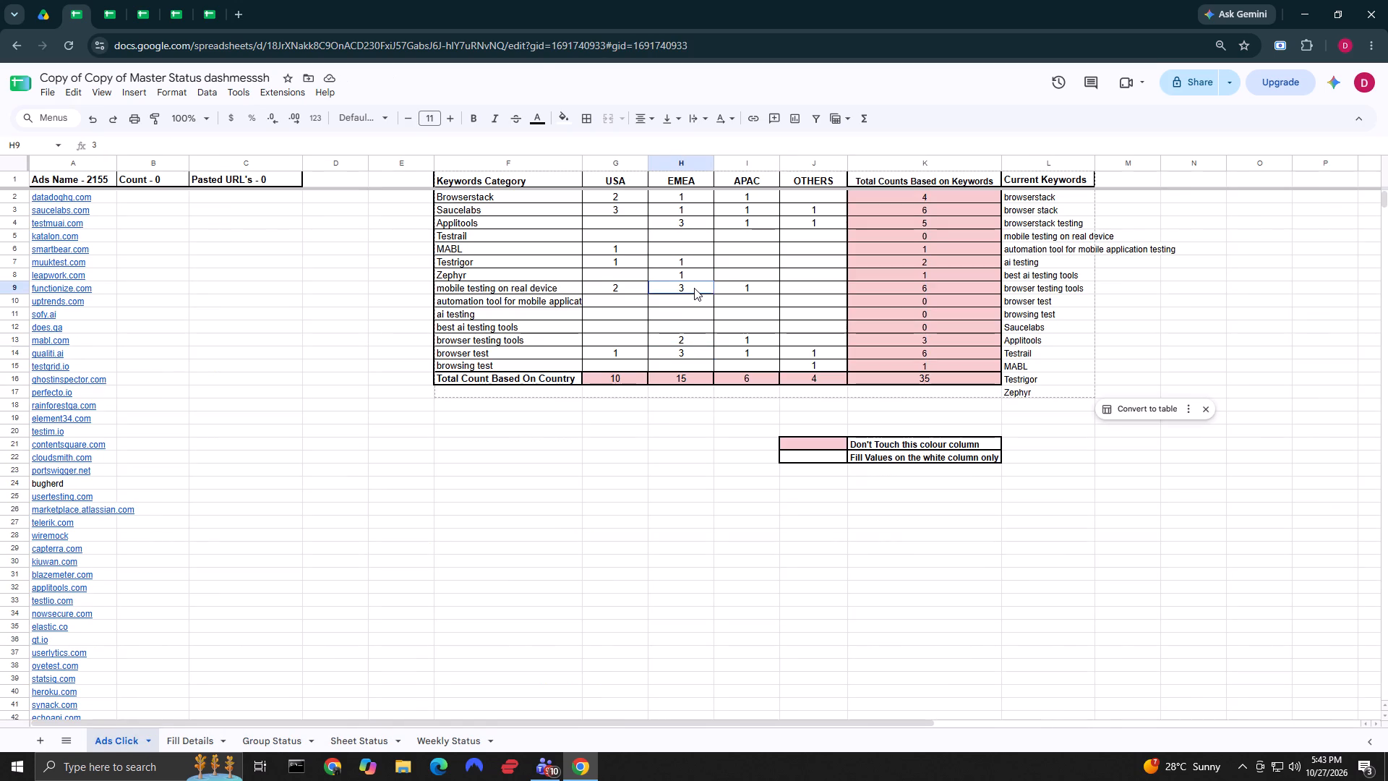
key(BackSpace)
click(768, 264)
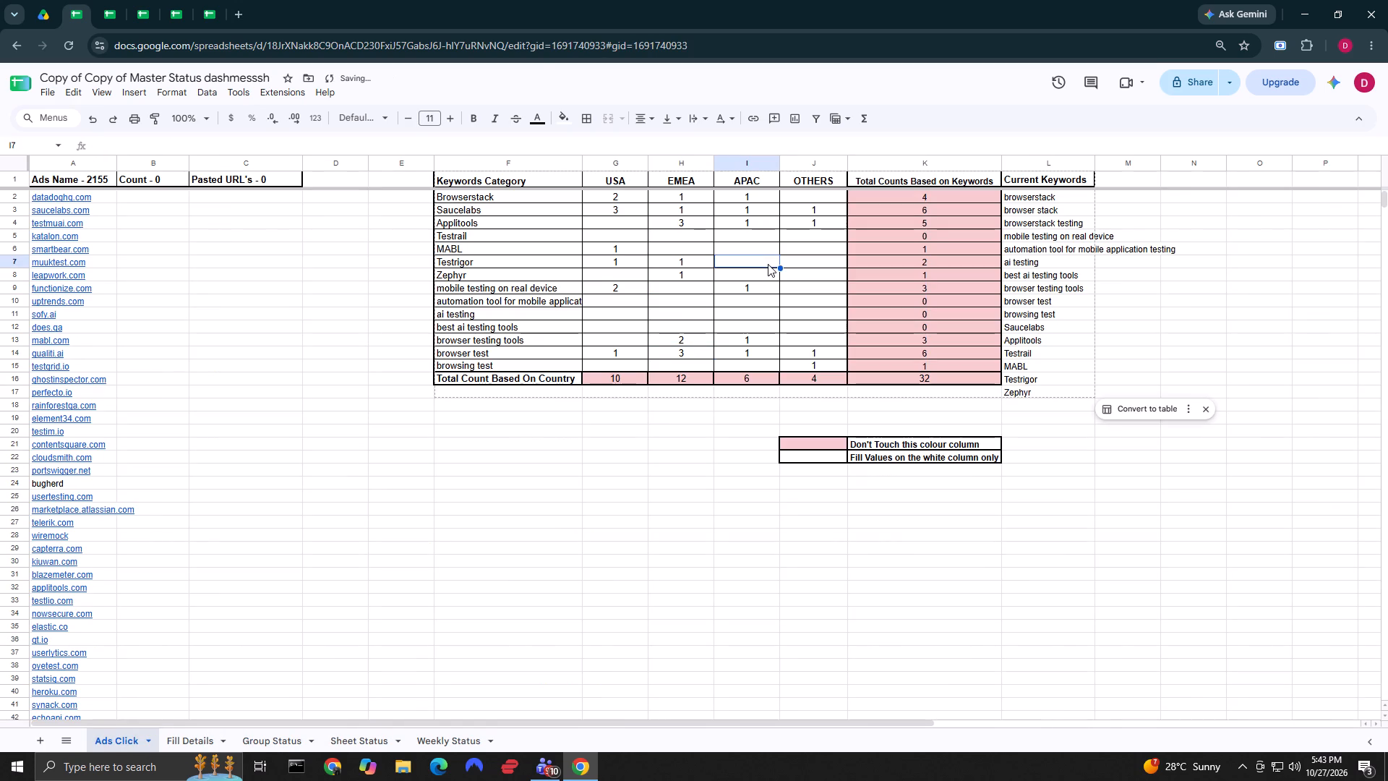
key(3)
key(Return)
click(669, 286)
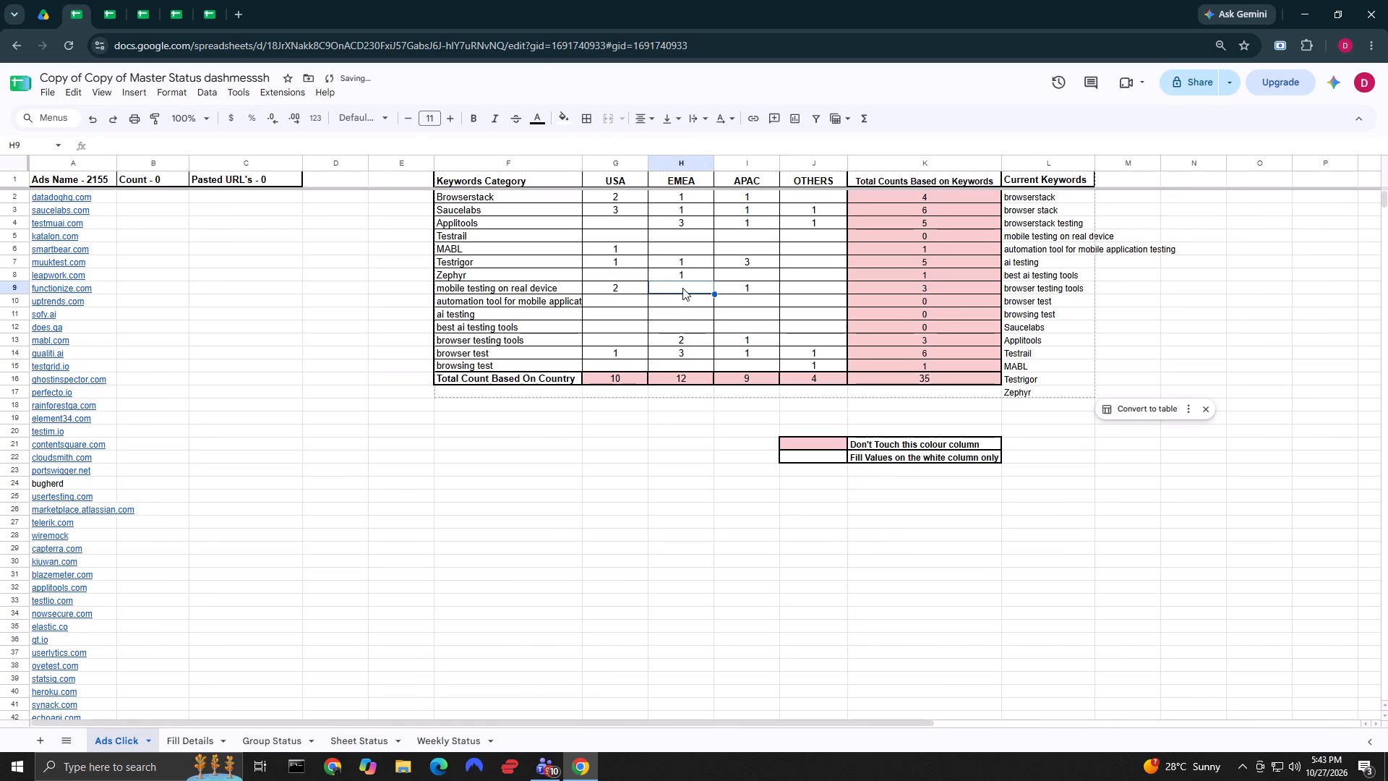
key(1)
click(742, 325)
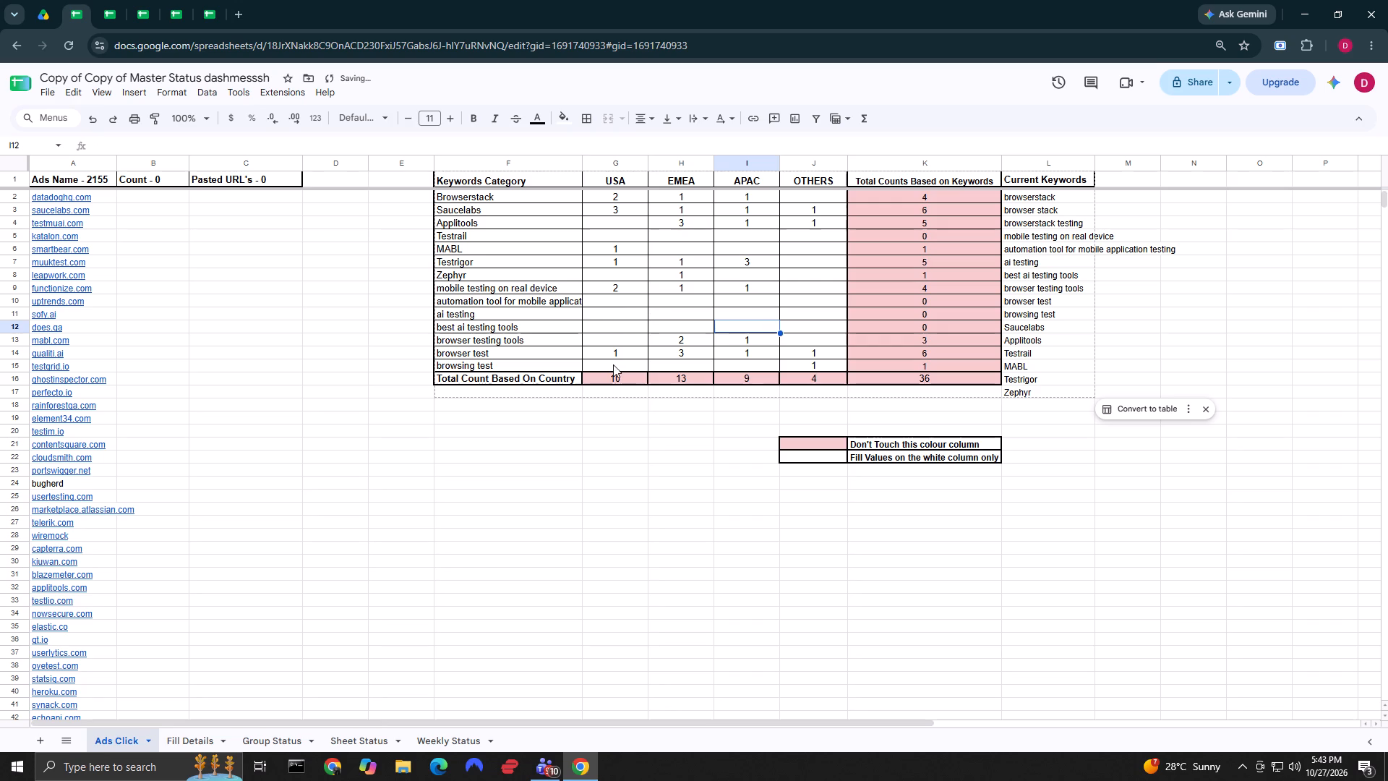
Set the USA counts for browsing test, Browserstack and mobile testing on real device to 1 each.
click(613, 364)
key(1)
click(681, 317)
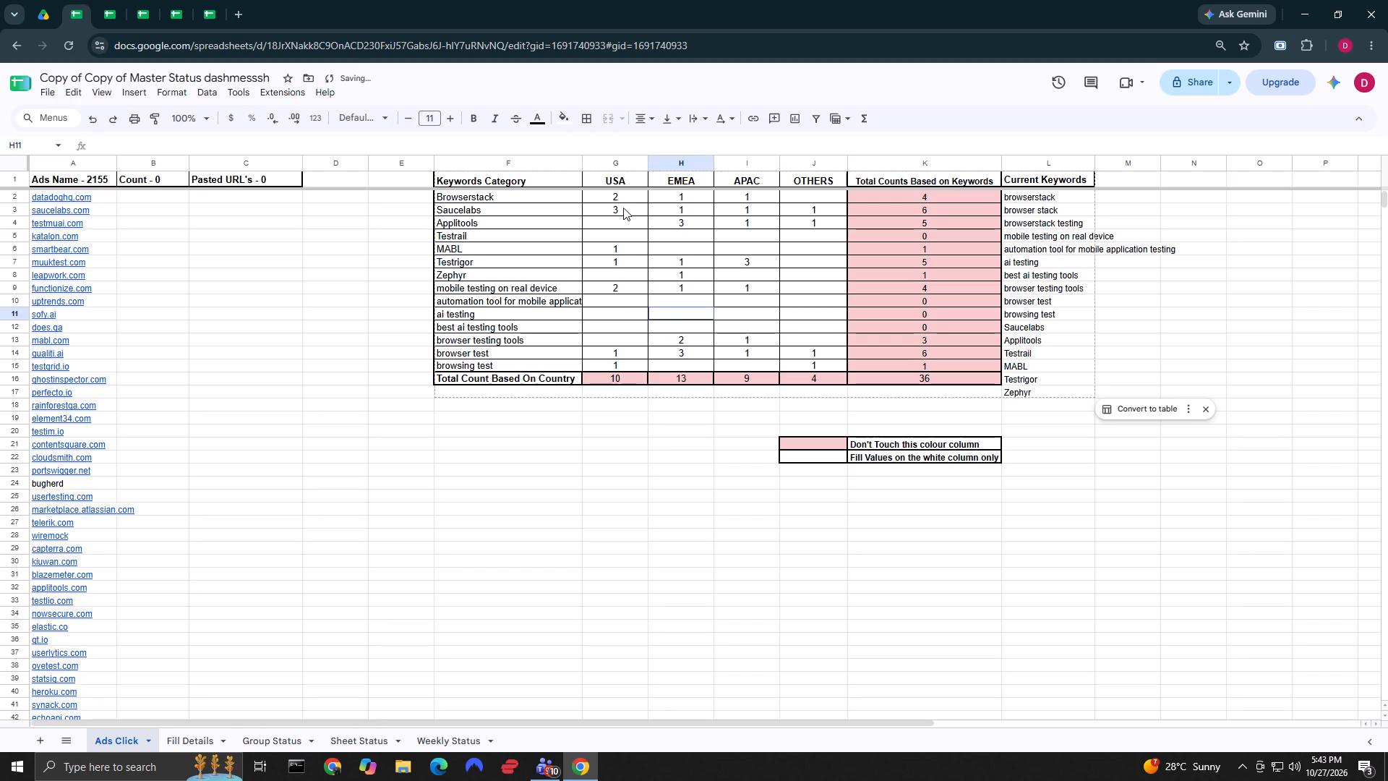
click(623, 200)
key(1)
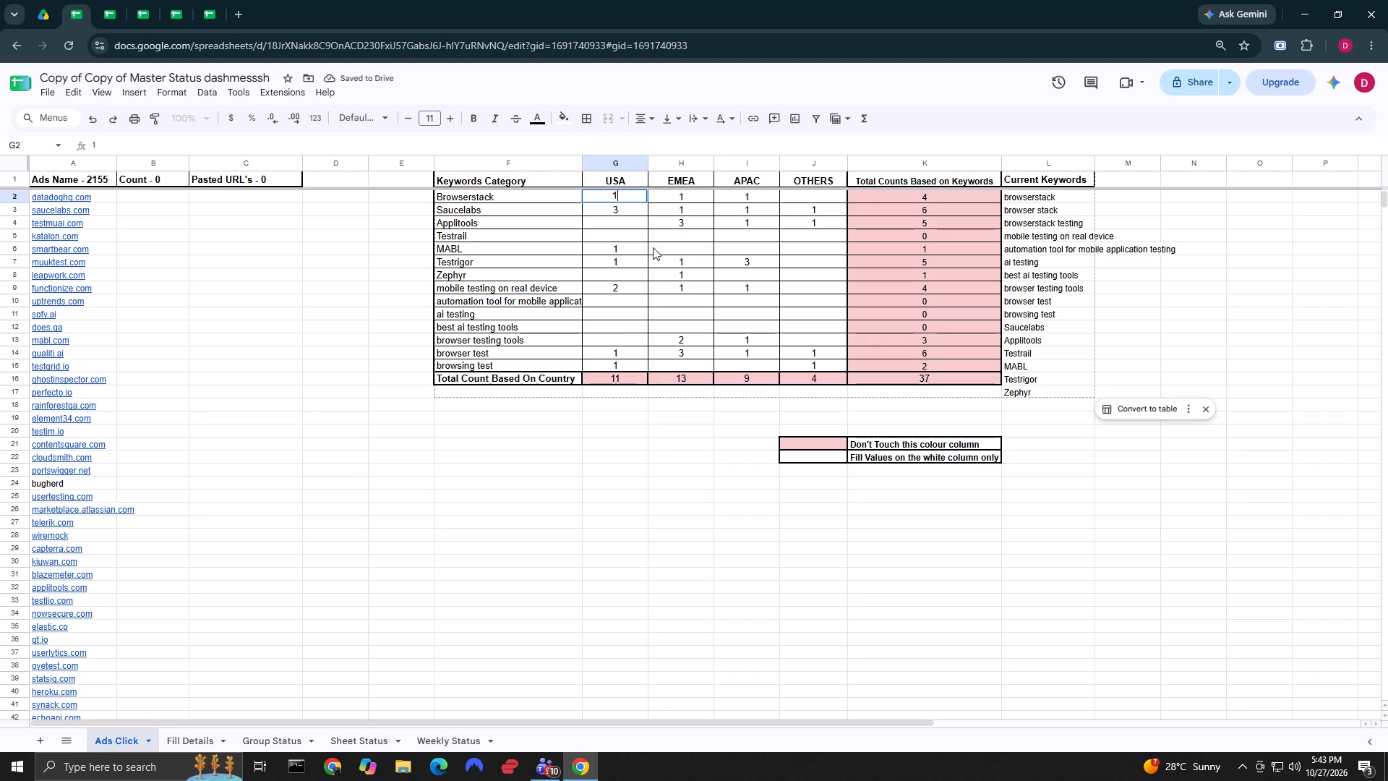
click(653, 247)
click(619, 289)
key(1)
click(634, 339)
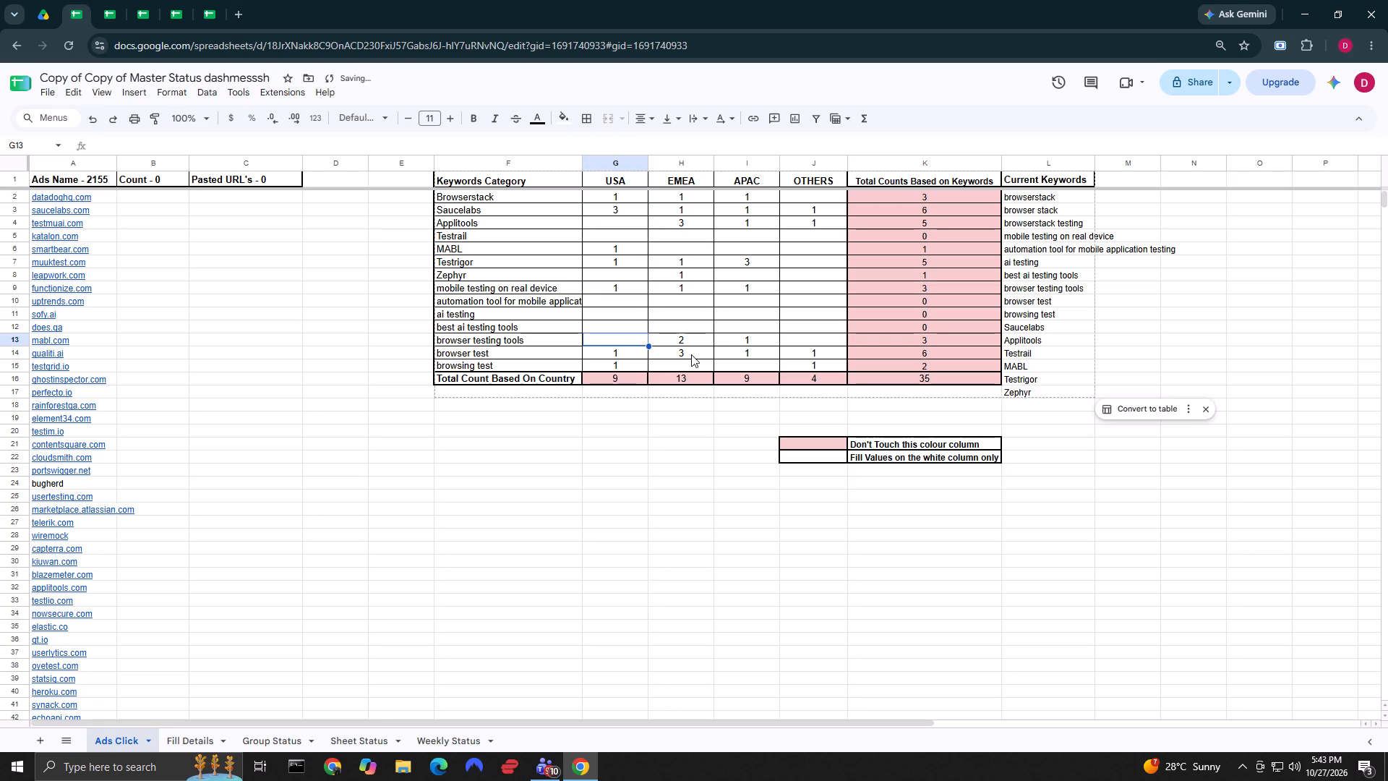
In the browser test row, set the EMEA count to 1 and clear the OTHERS count.
click(691, 354)
key(1)
click(786, 364)
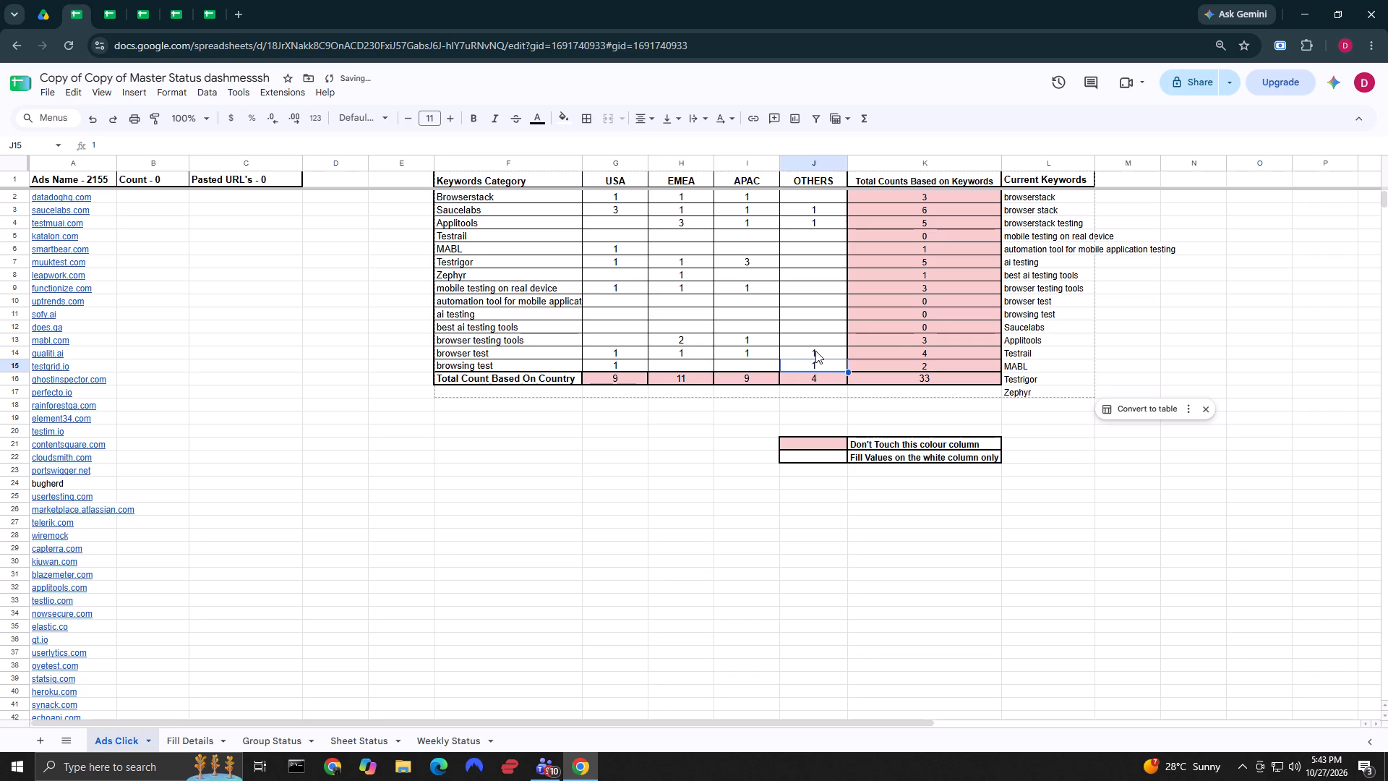
click(816, 353)
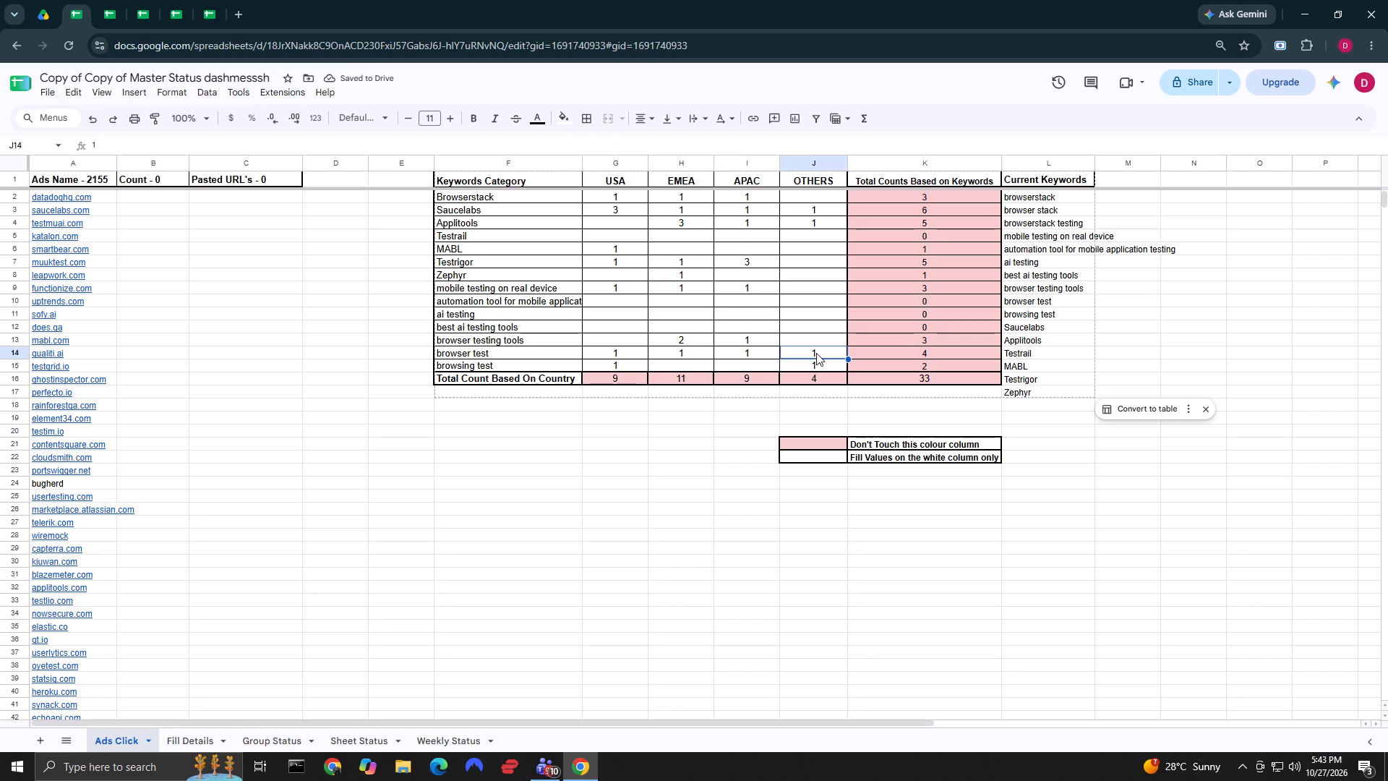
key(BackSpace)
Set the Testrigor count for OTHERS to 1.
click(828, 200)
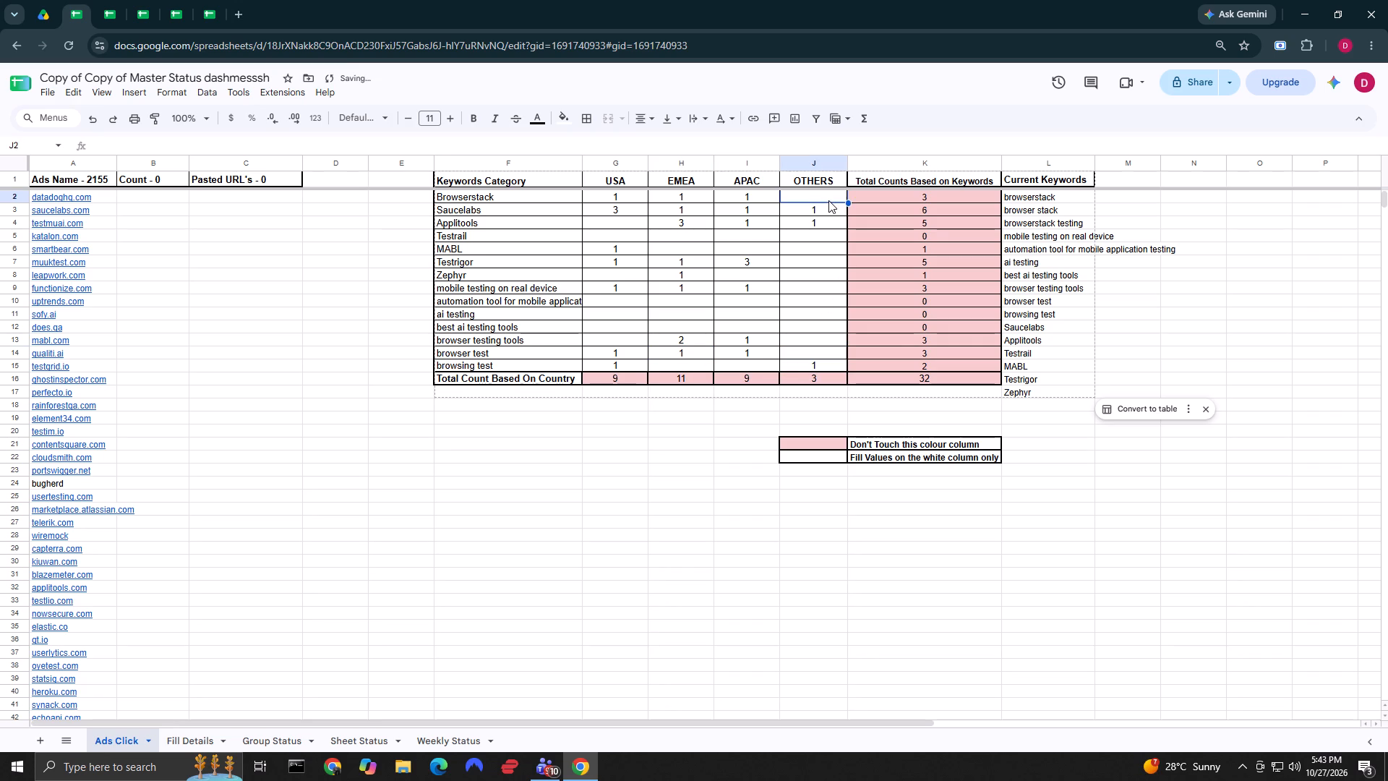
click(807, 257)
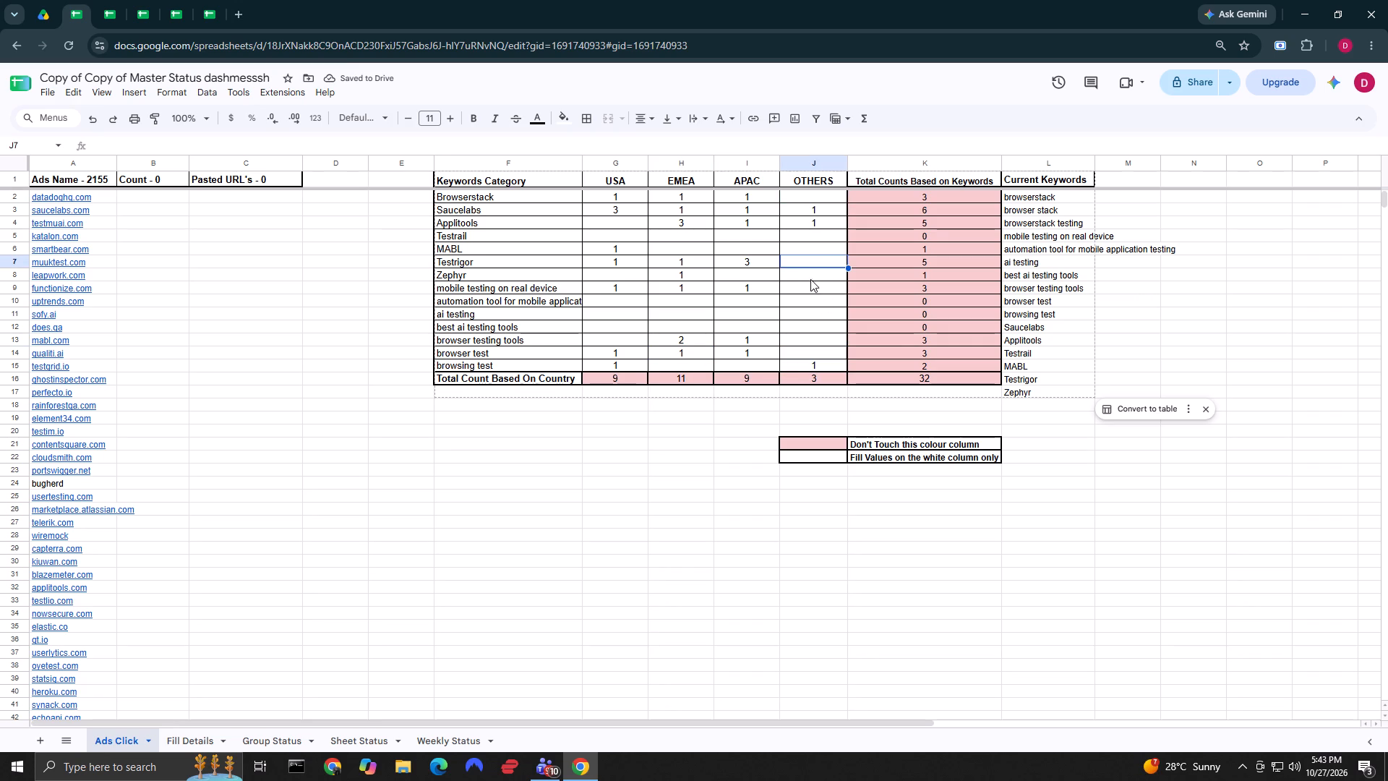
key(1)
key(Return)
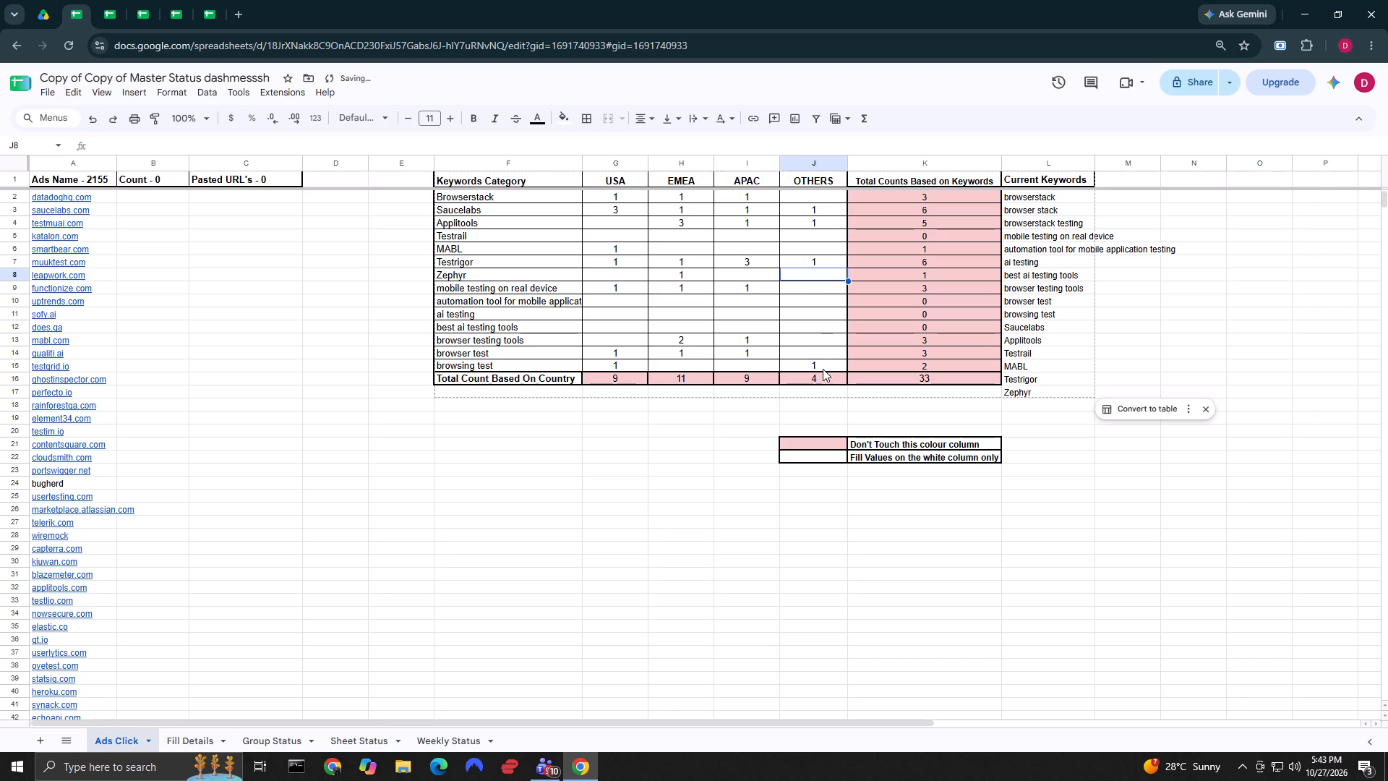
Check the regenerated reports on the Group Status sheet and select the merged Status report cell.
click(348, 740)
click(292, 742)
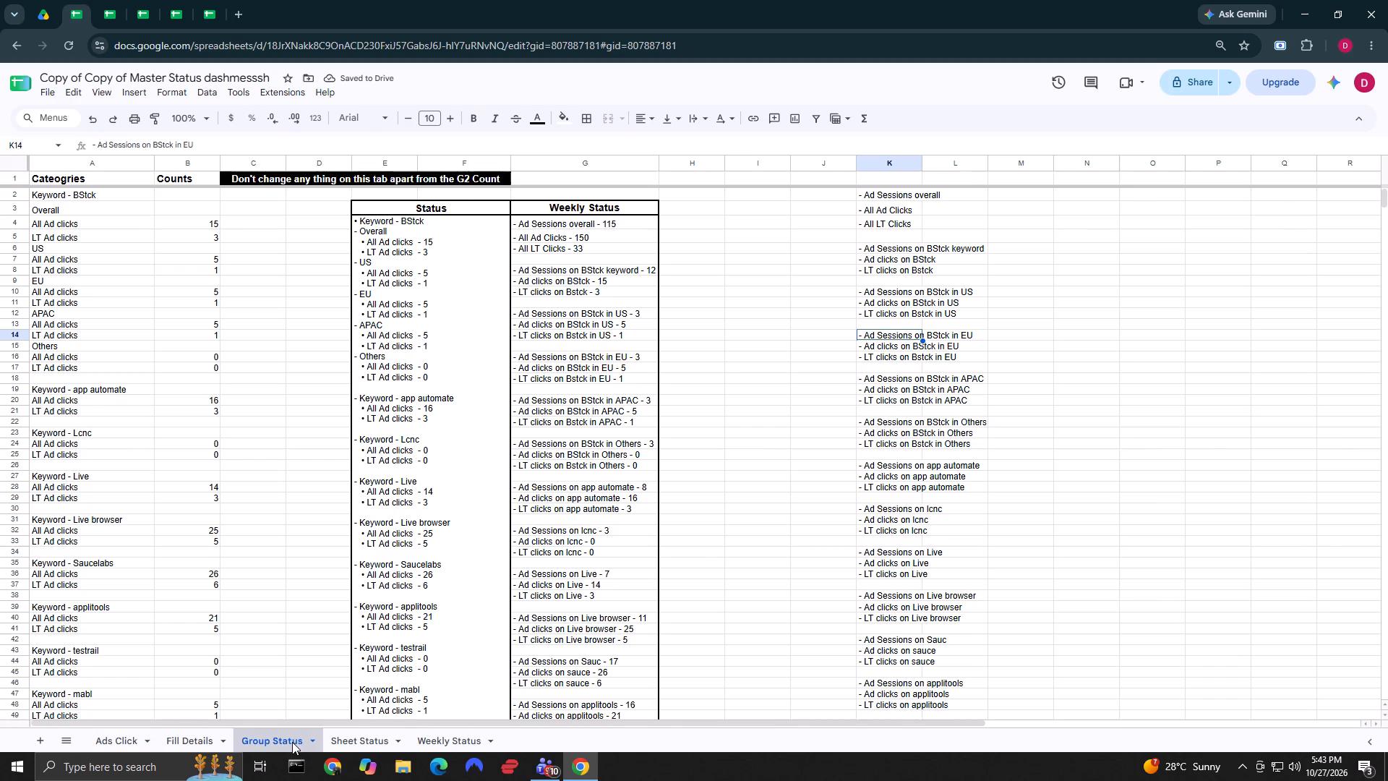
click(557, 270)
click(450, 229)
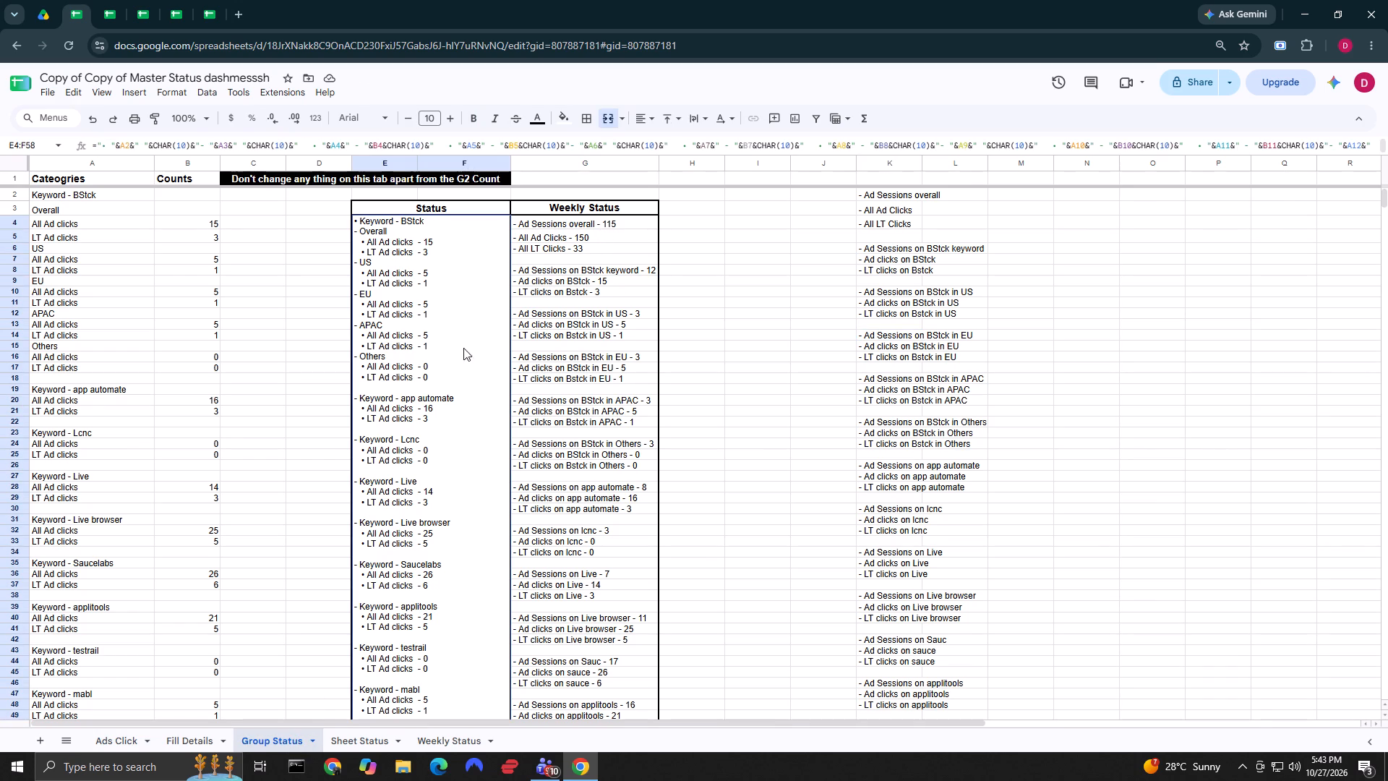
click(448, 325)
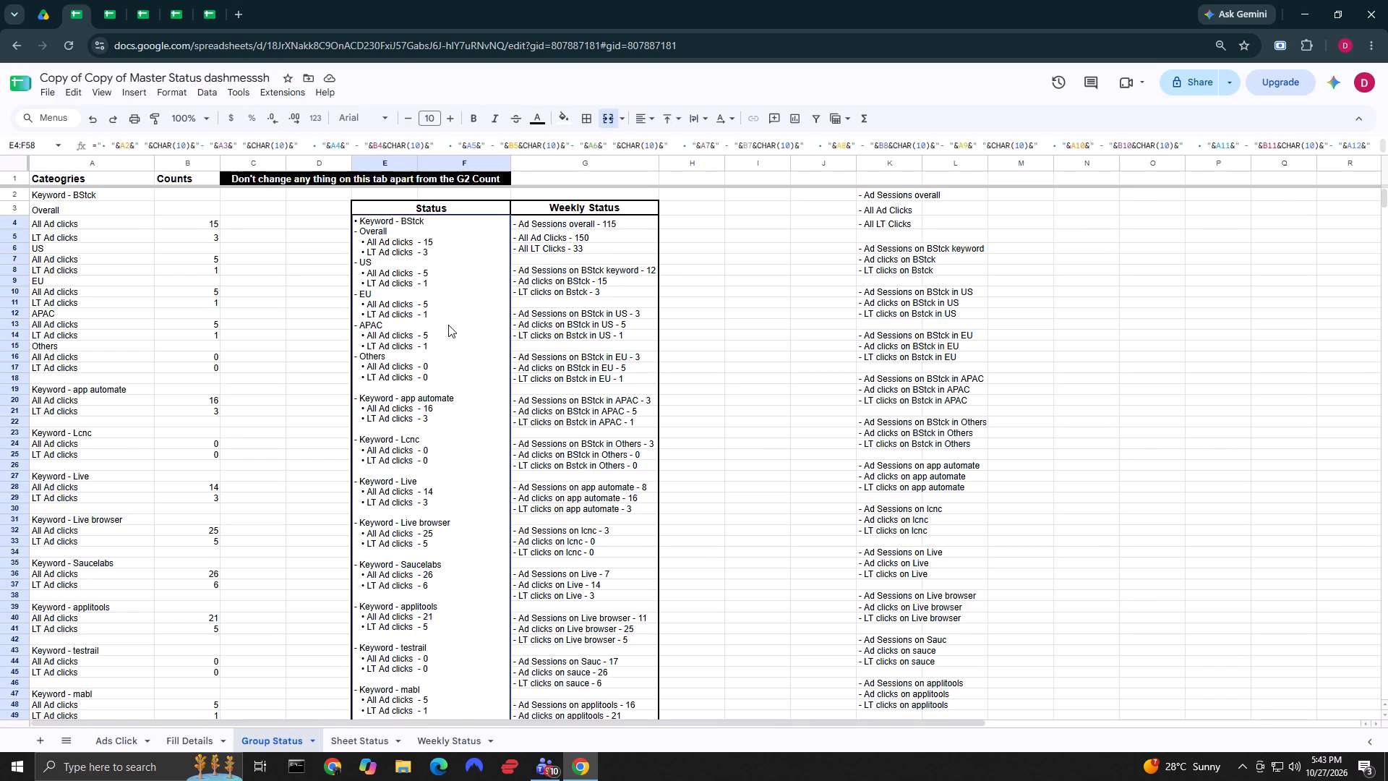
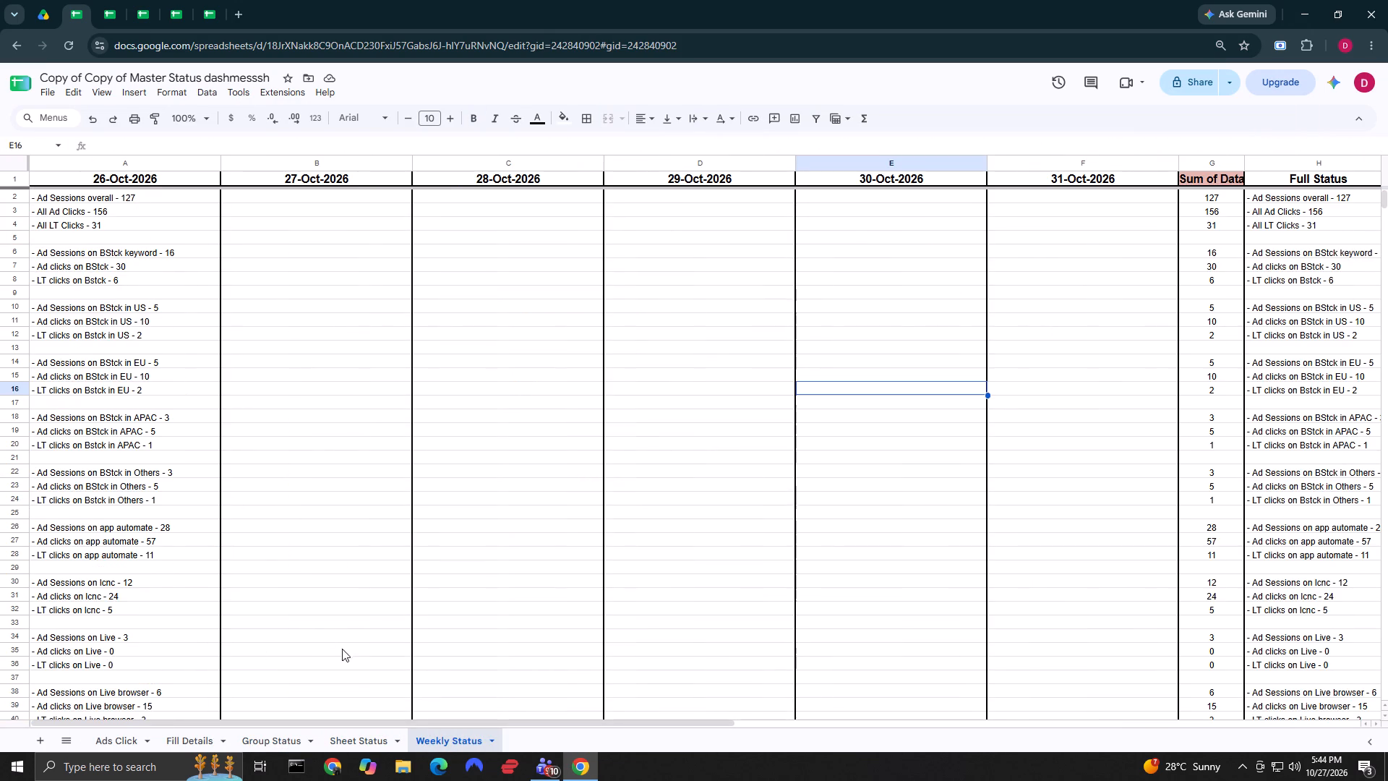
Copy the Weekly Status report from the Group Status sheet and paste its values only under 27-Oct-2026 on the Weekly Status sheet.
click(370, 741)
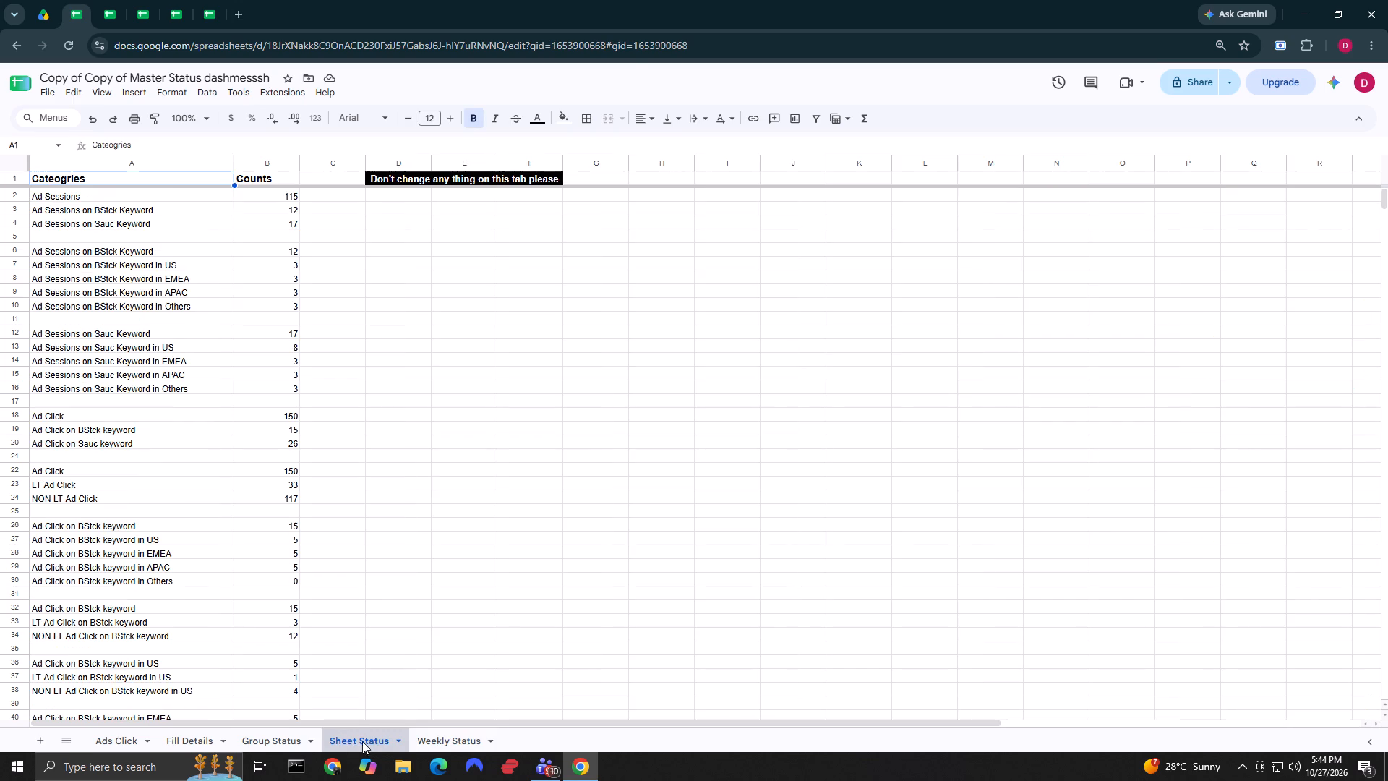
click(297, 743)
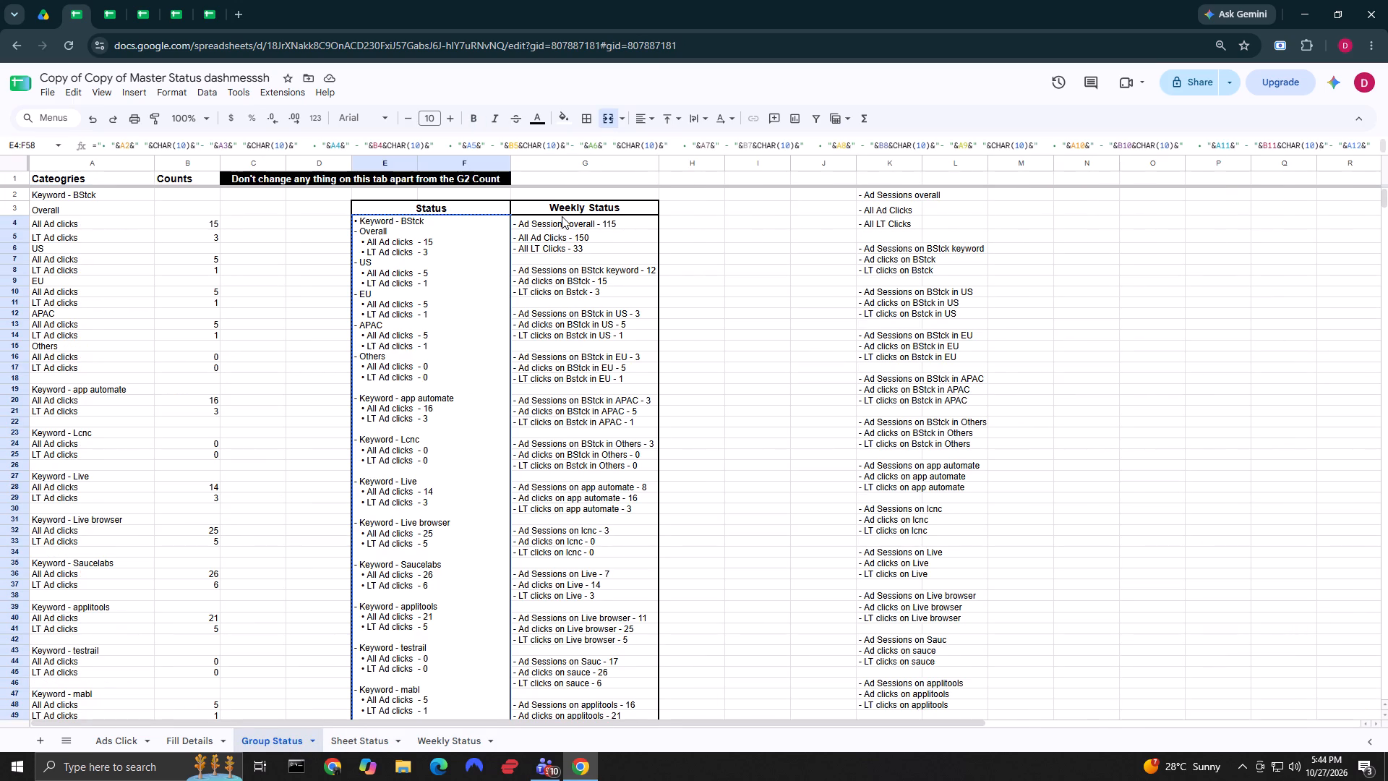
drag(588, 219, 623, 735)
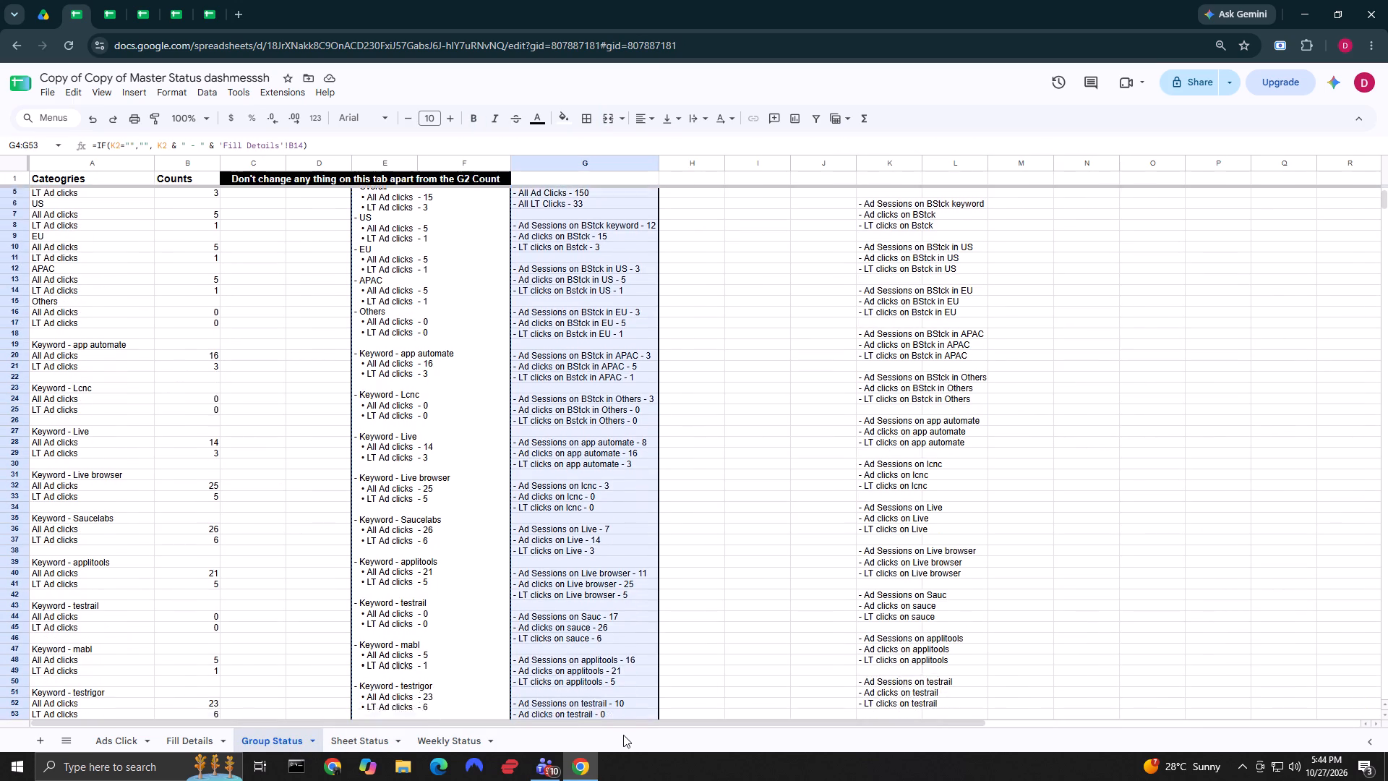
drag(623, 735, 604, 662)
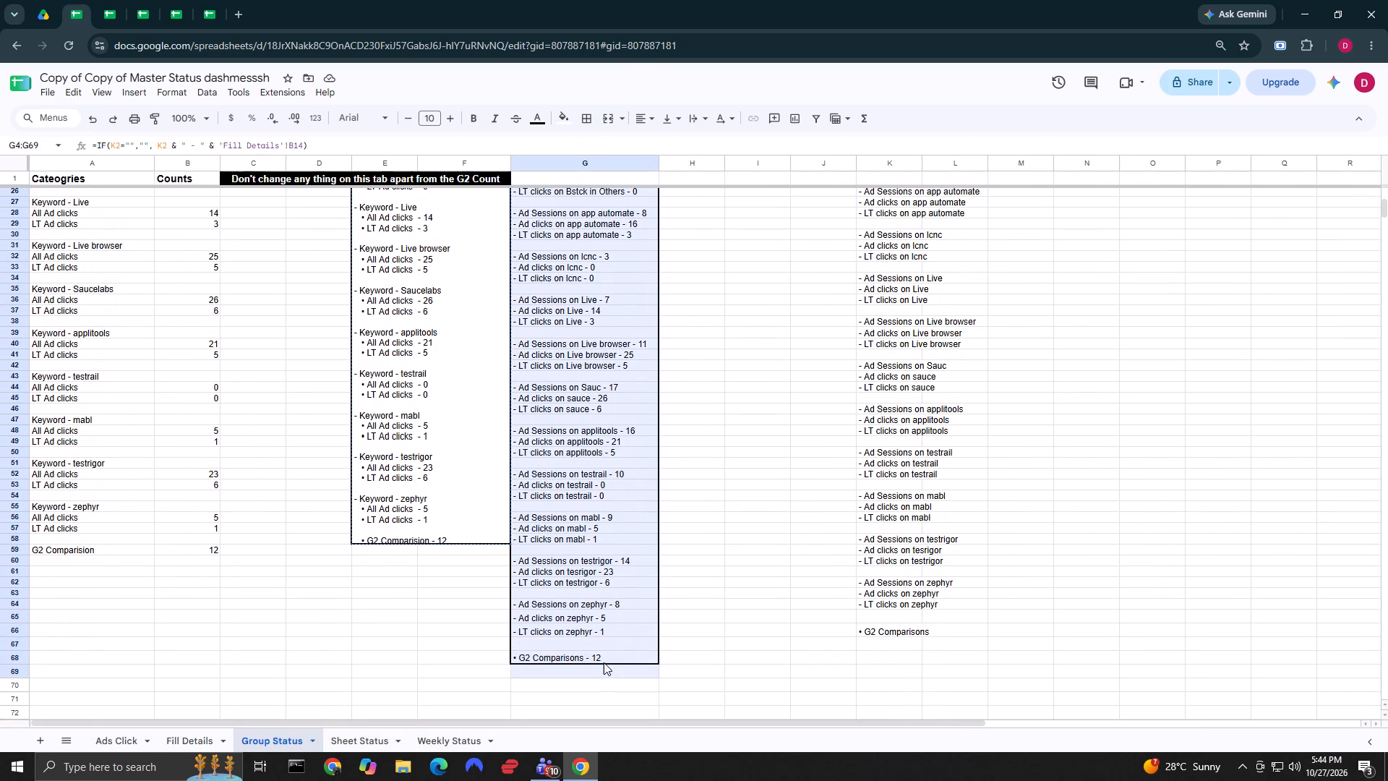
drag(604, 662, 604, 660)
key(ctrl+c)
click(204, 741)
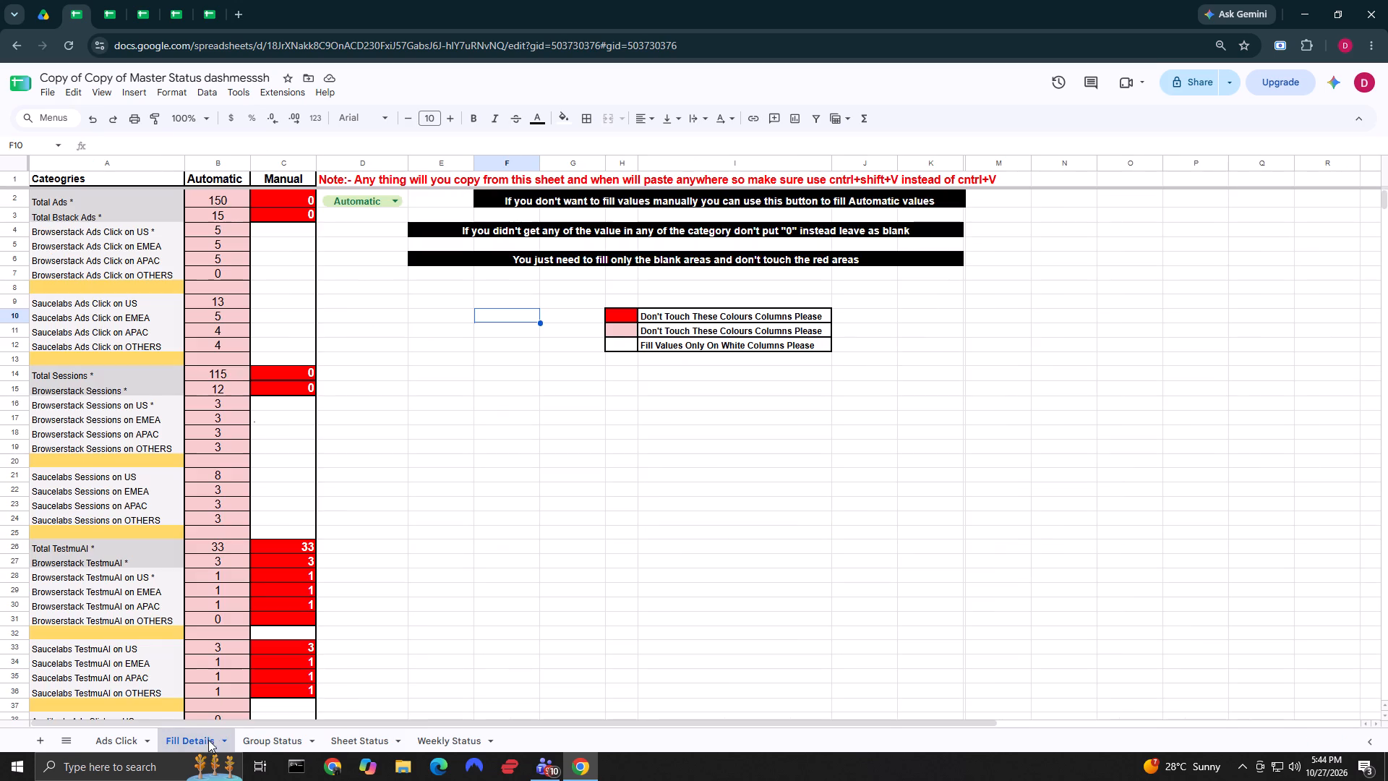
click(374, 739)
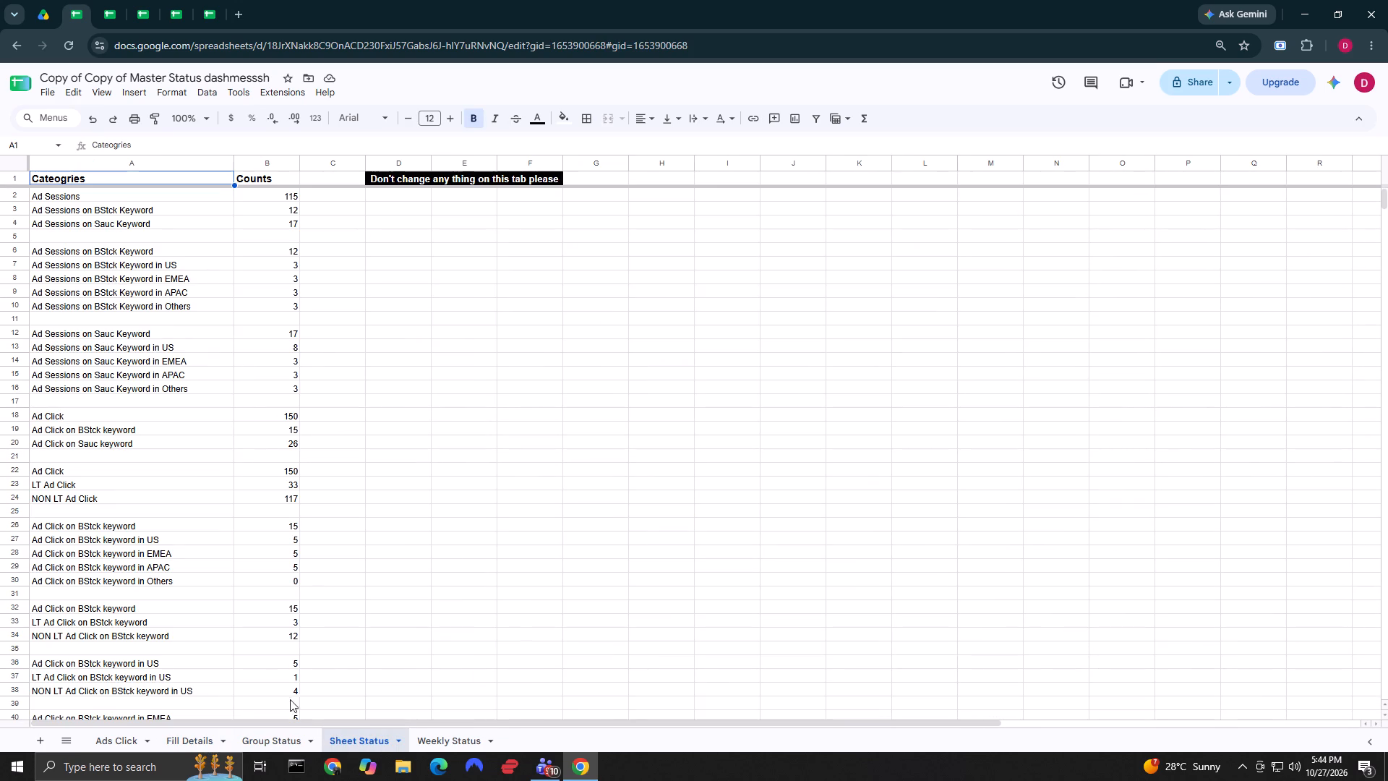
click(481, 738)
click(247, 191)
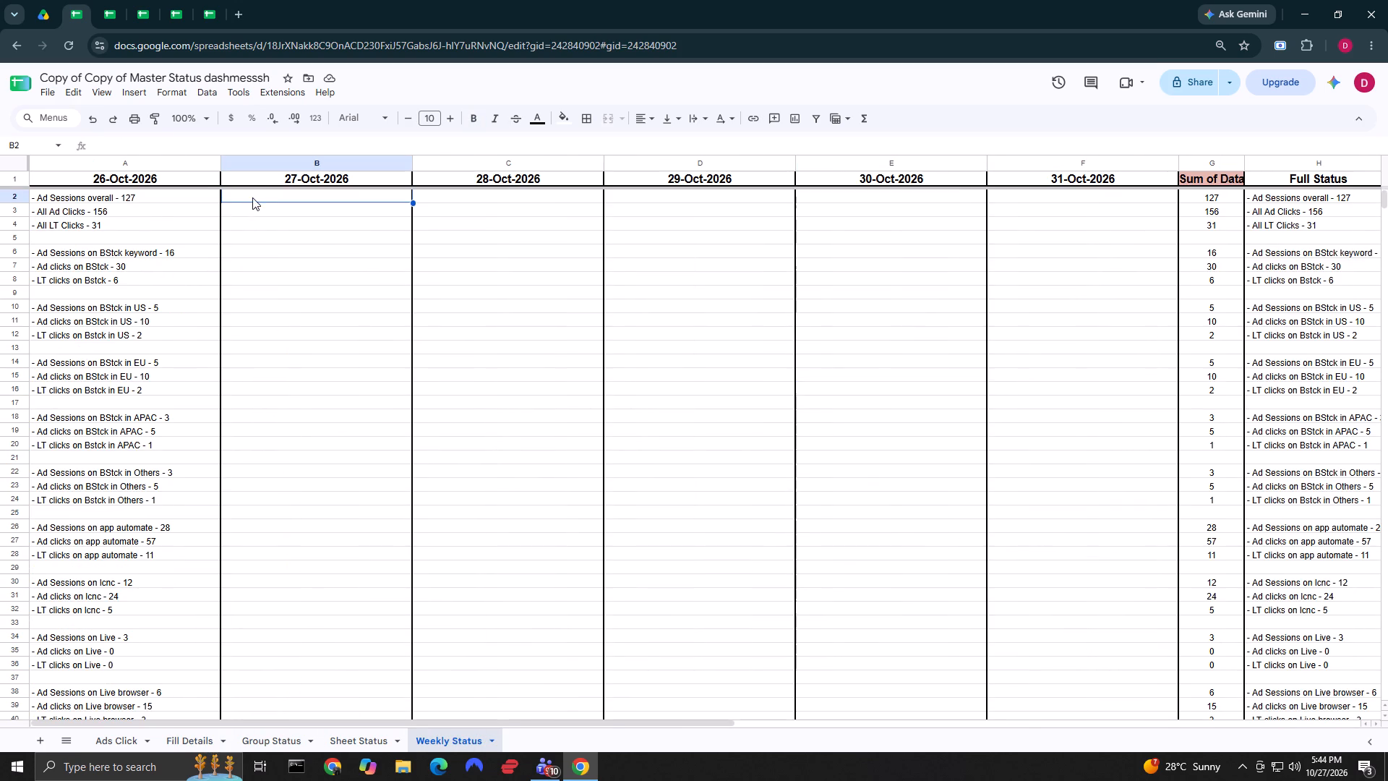
key(ctrl+shift+v)
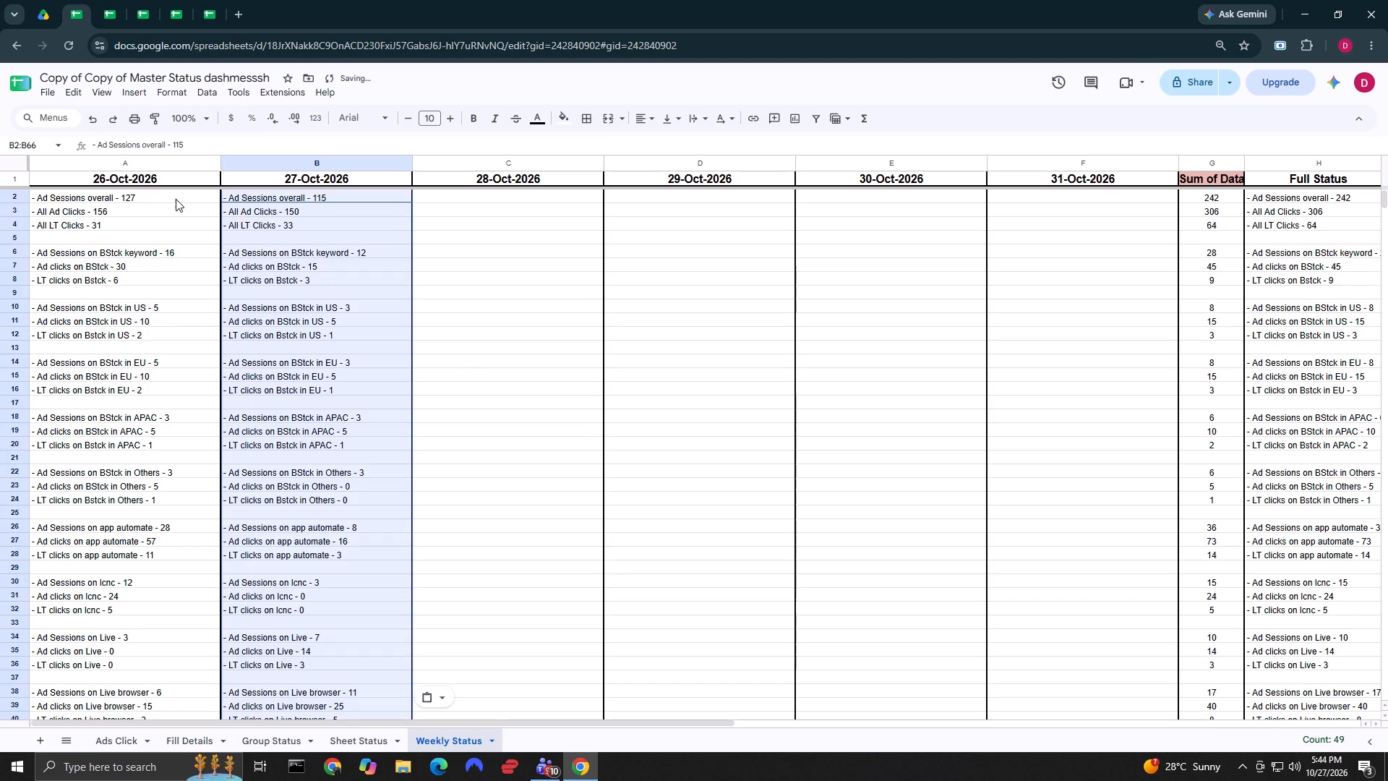
Clear all the status entries under 26-Oct-2026 on the Weekly Status sheet, down to the G2 Comparisons row.
drag(176, 199, 139, 610)
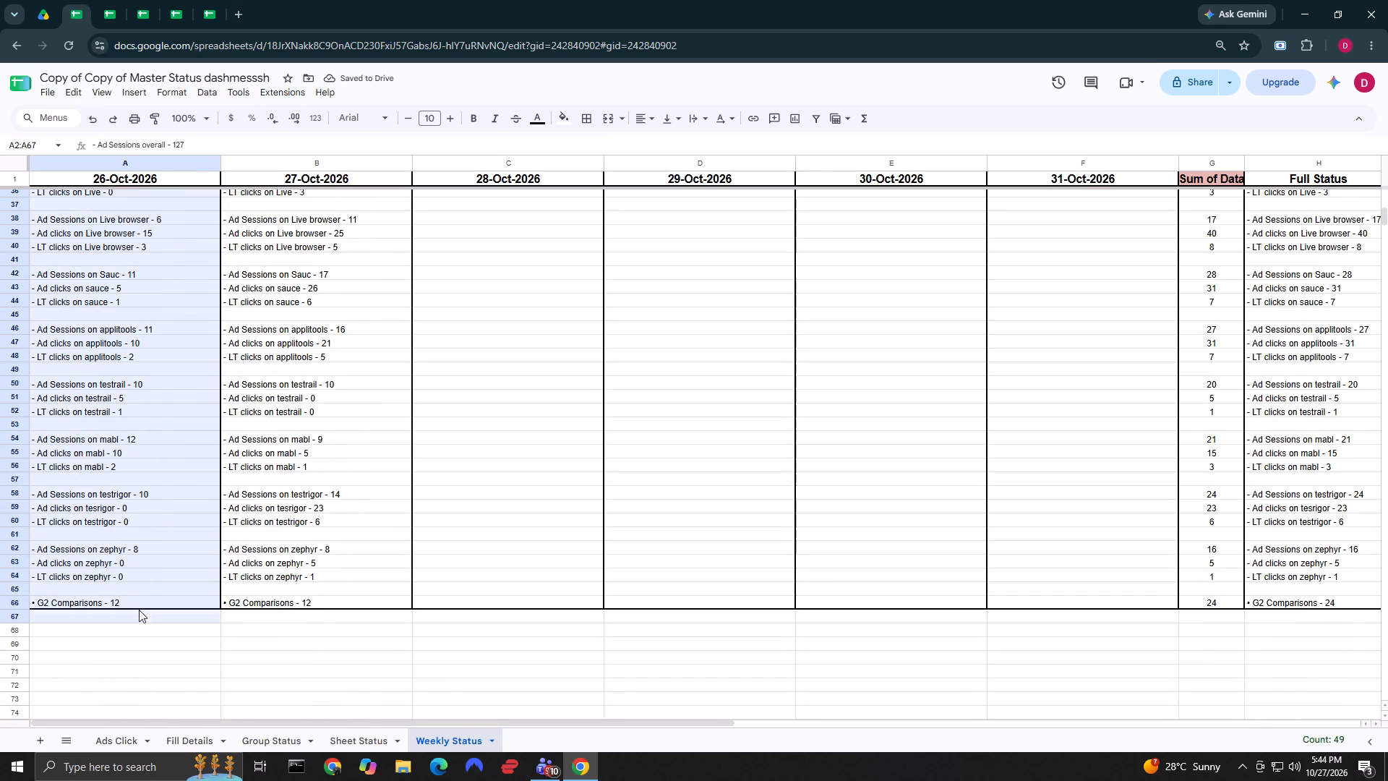
drag(139, 610, 139, 607)
key(BackSpace)
click(382, 557)
scroll(494, 552, up, 9)
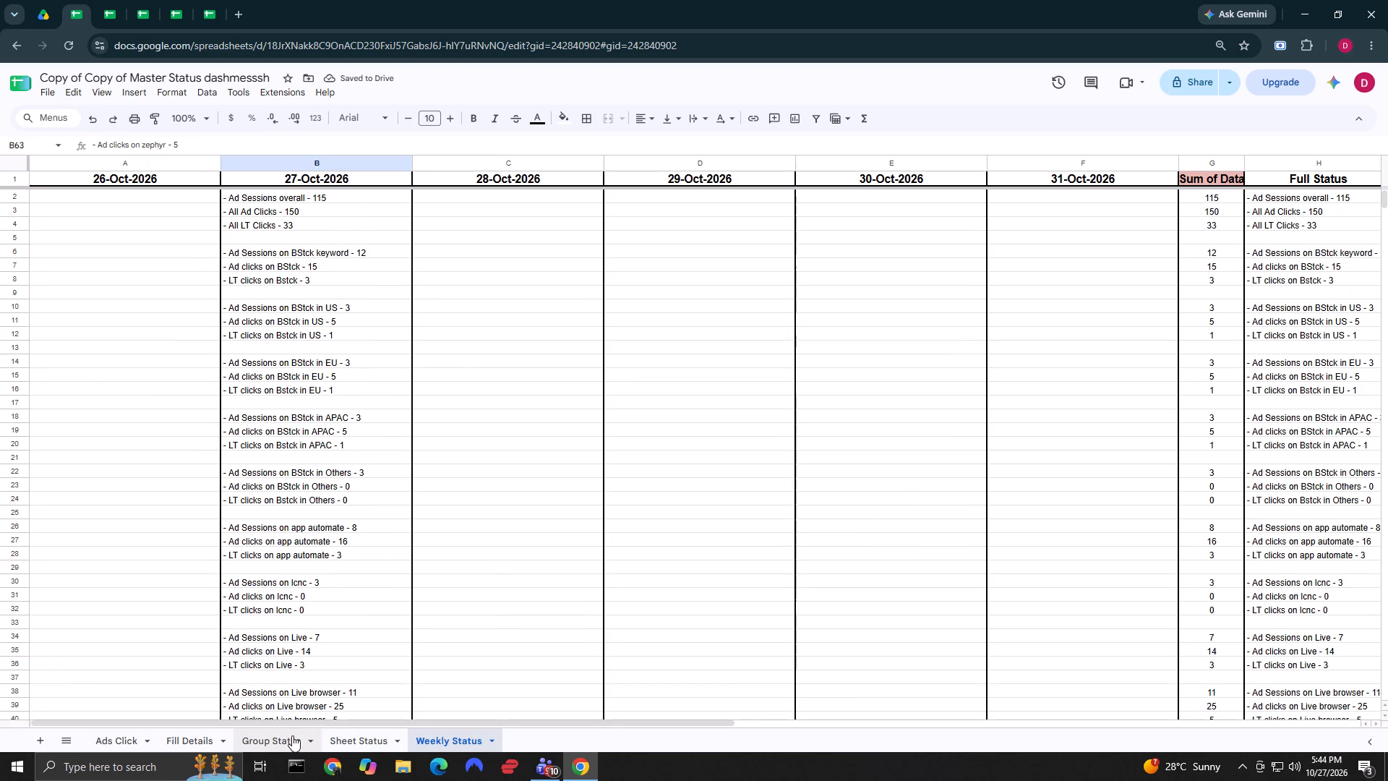
Open the Life at SunTec portal in a new browser tab and sign in with the saved credentials.
click(245, 14)
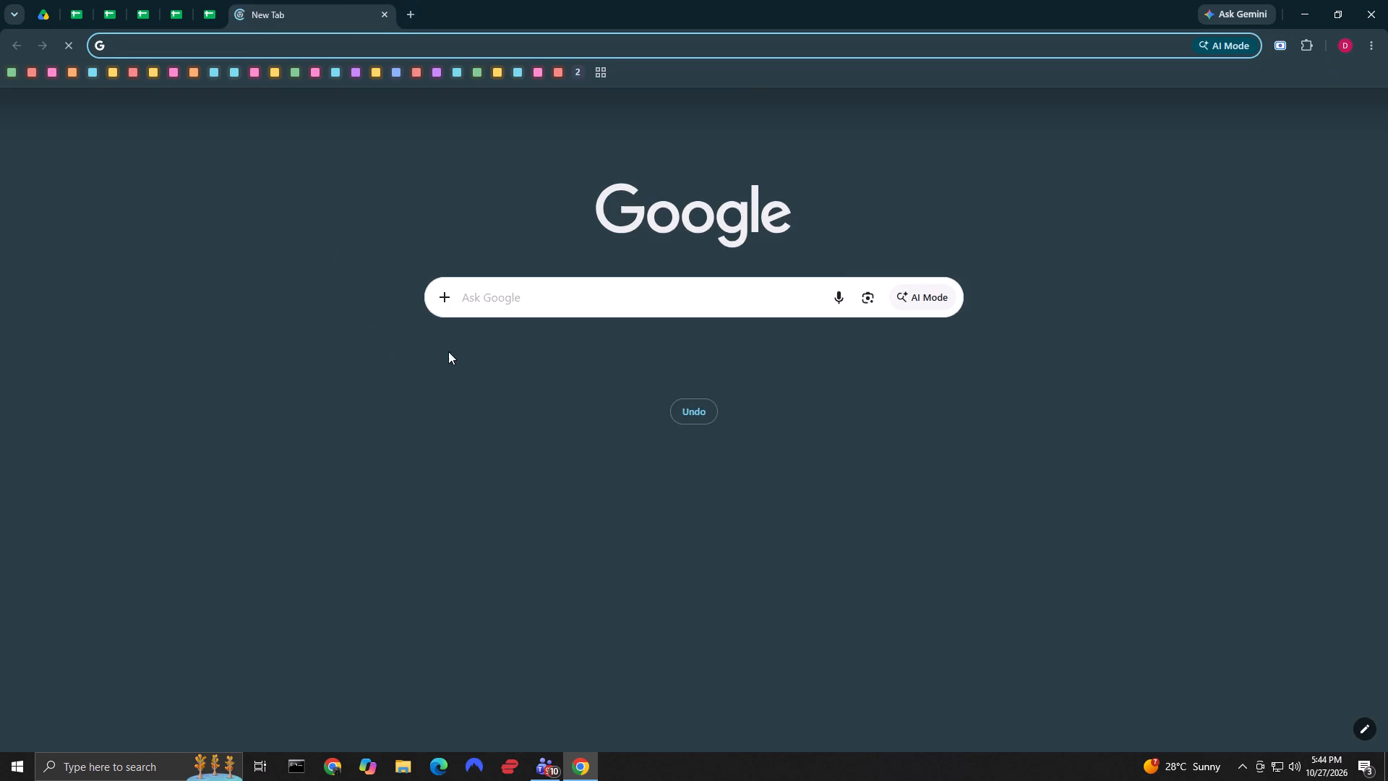
click(452, 443)
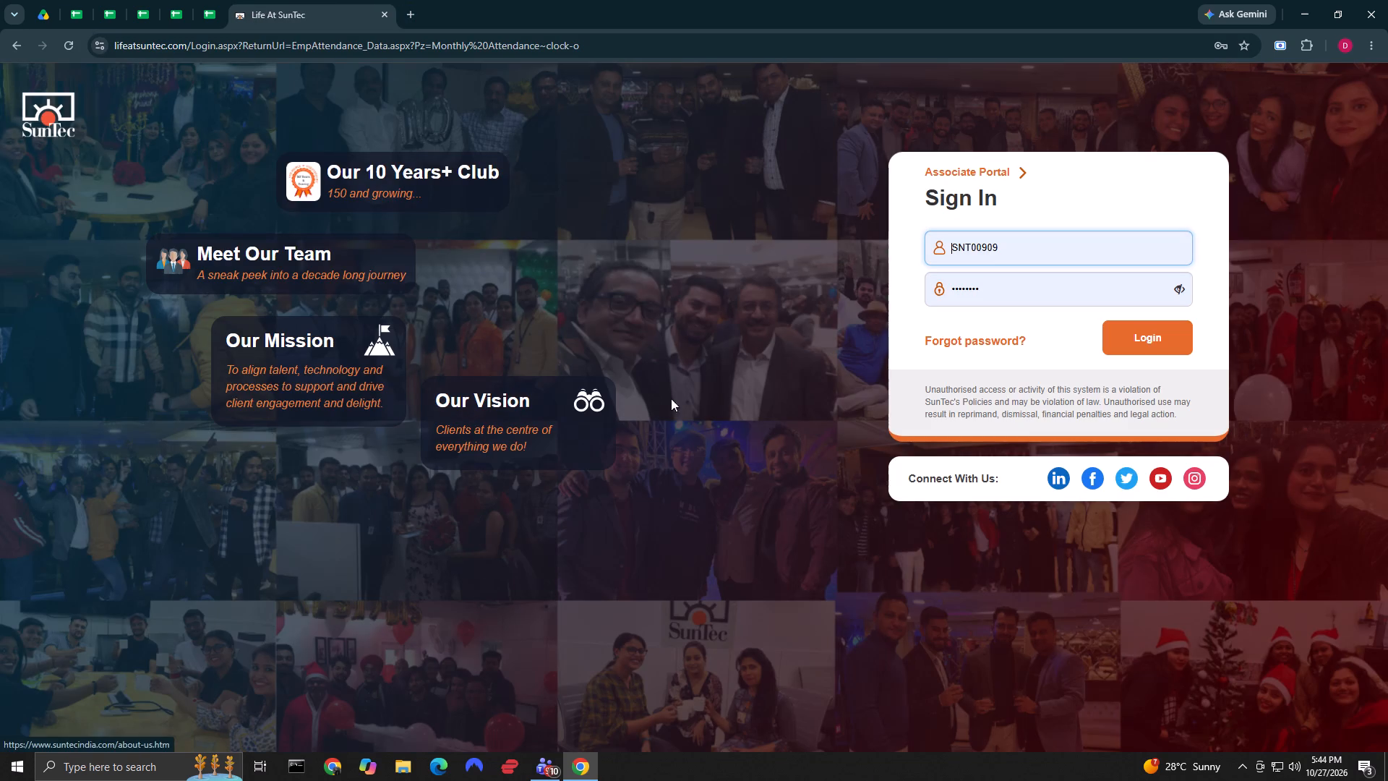
click(1165, 359)
click(1164, 344)
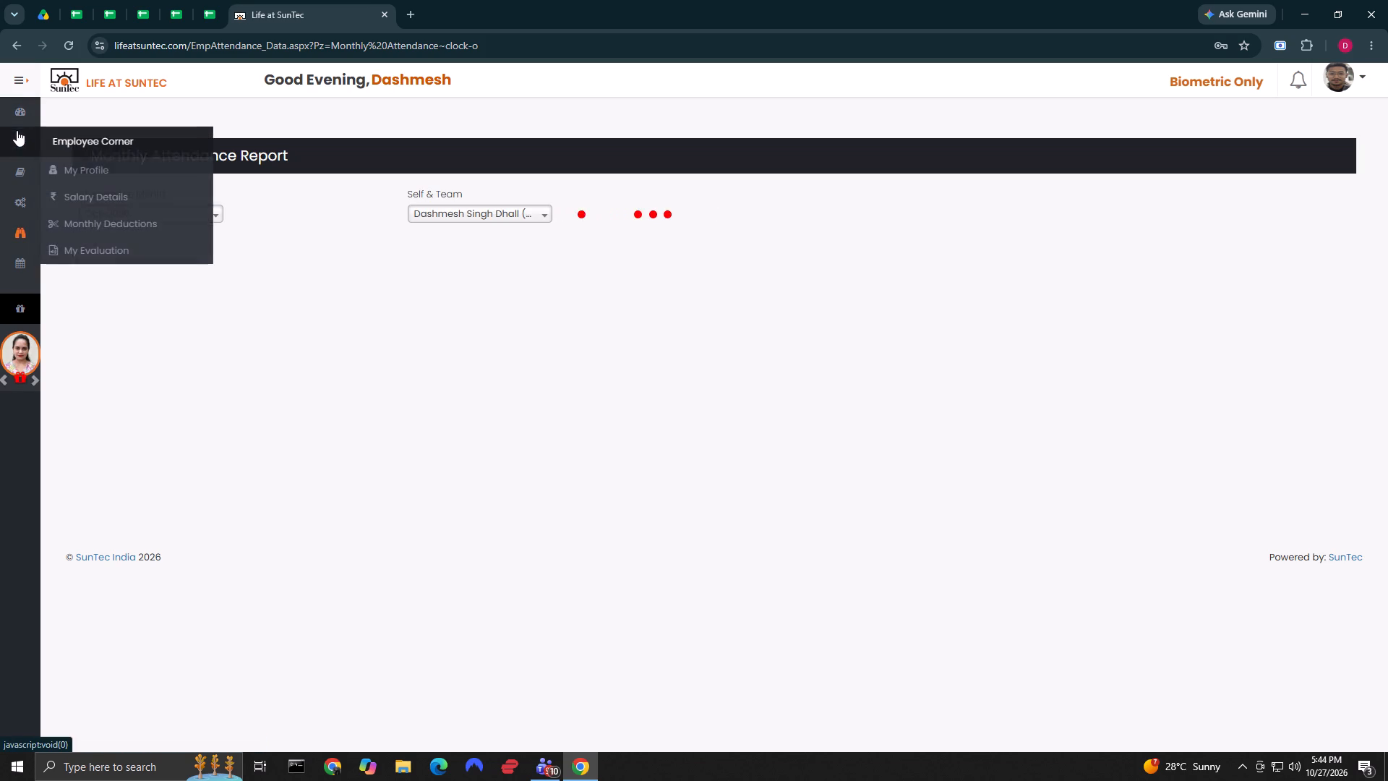
Open the Fill Timesheet page in the portal and dismiss the leave/timesheet reminder.
click(16, 77)
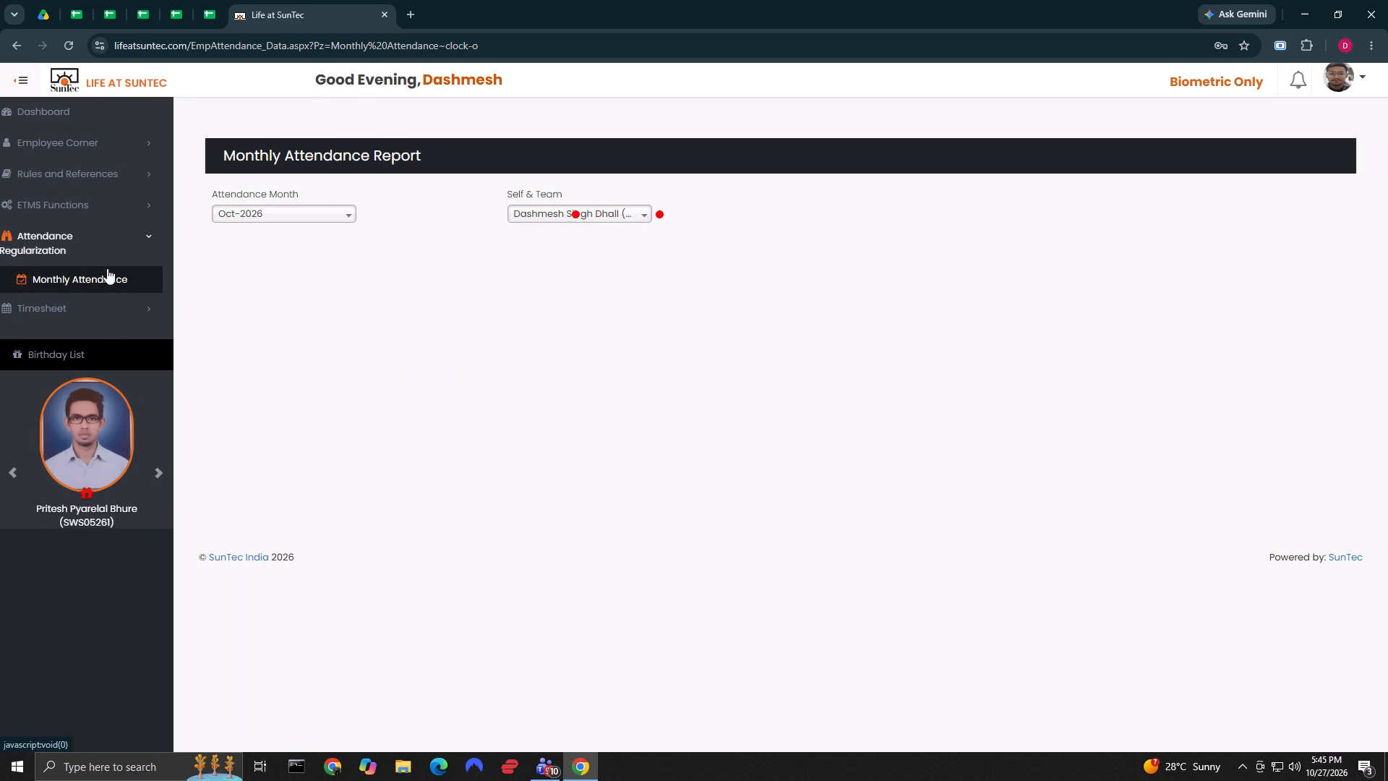
click(478, 402)
click(23, 76)
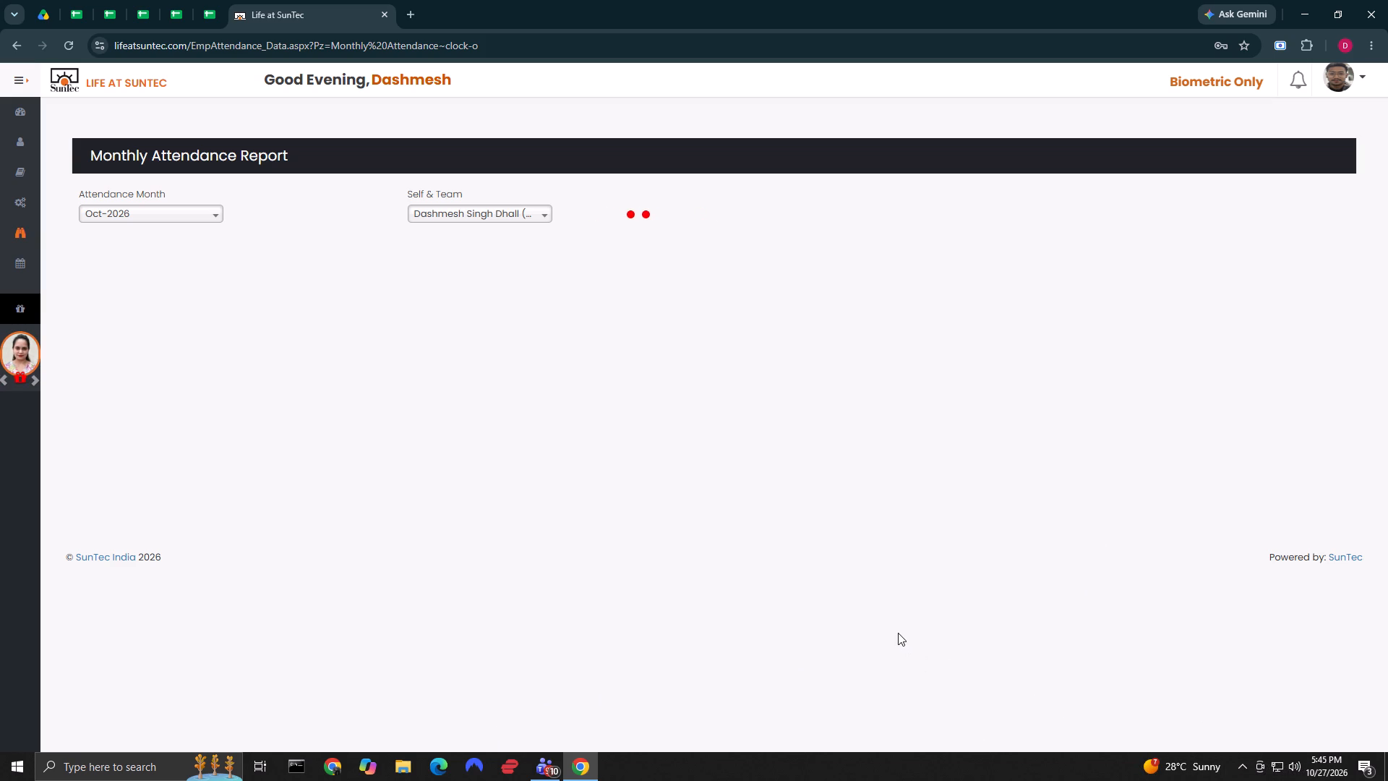
click(8, 71)
click(112, 297)
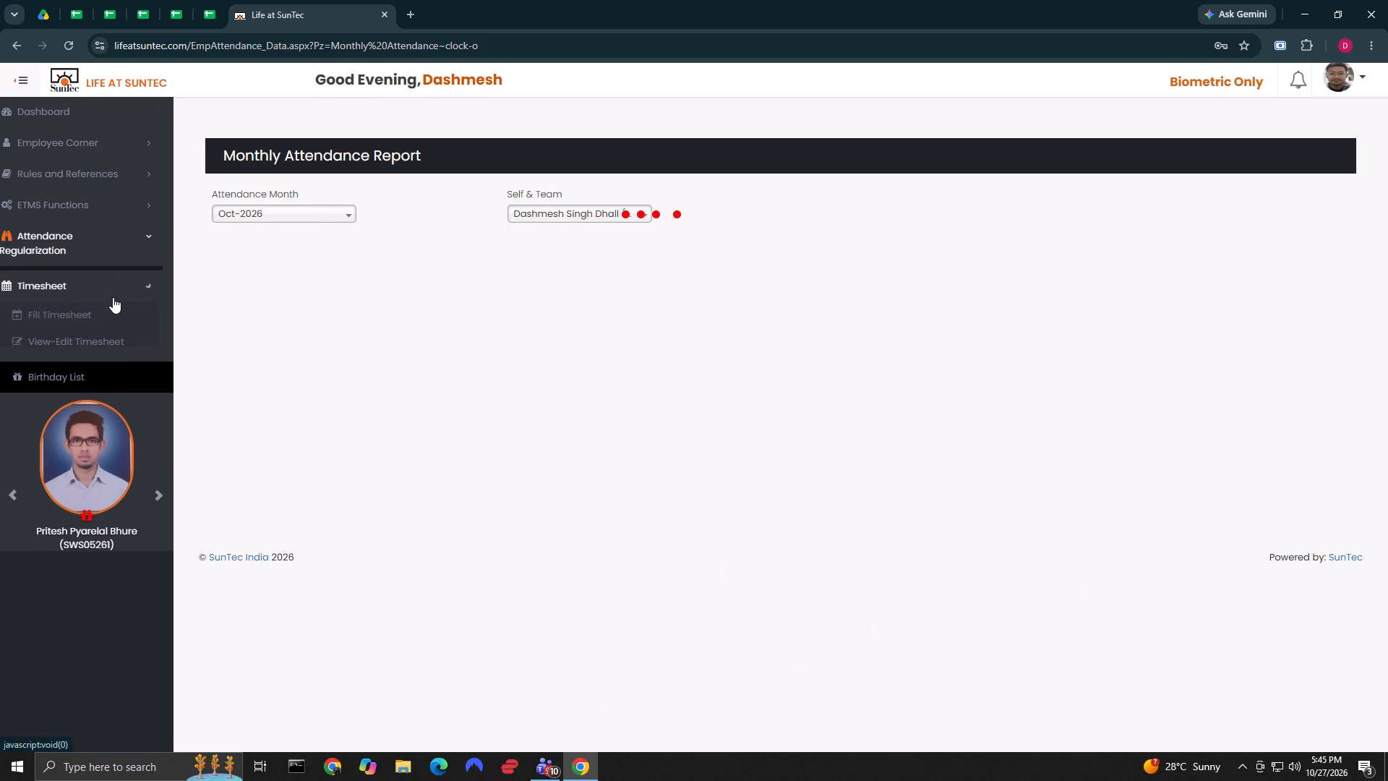
click(135, 304)
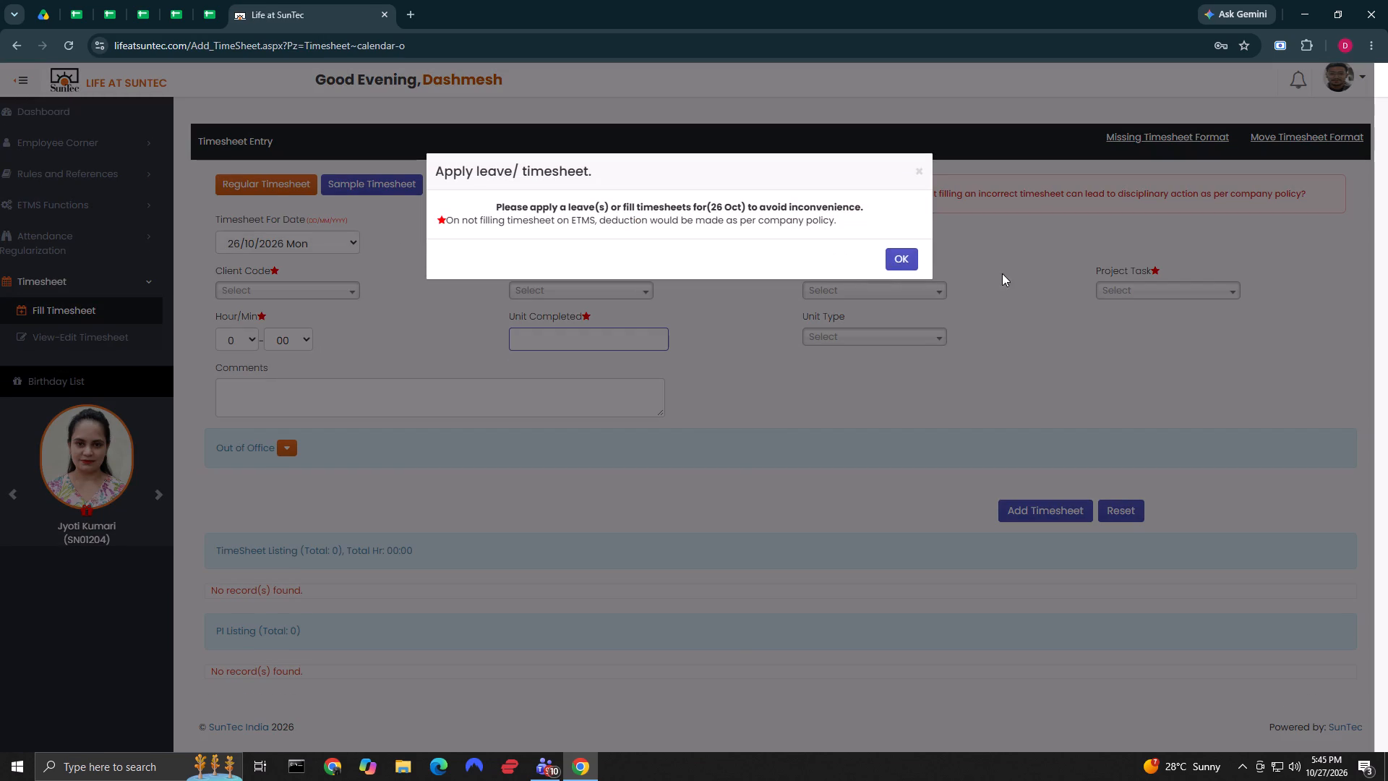
click(901, 257)
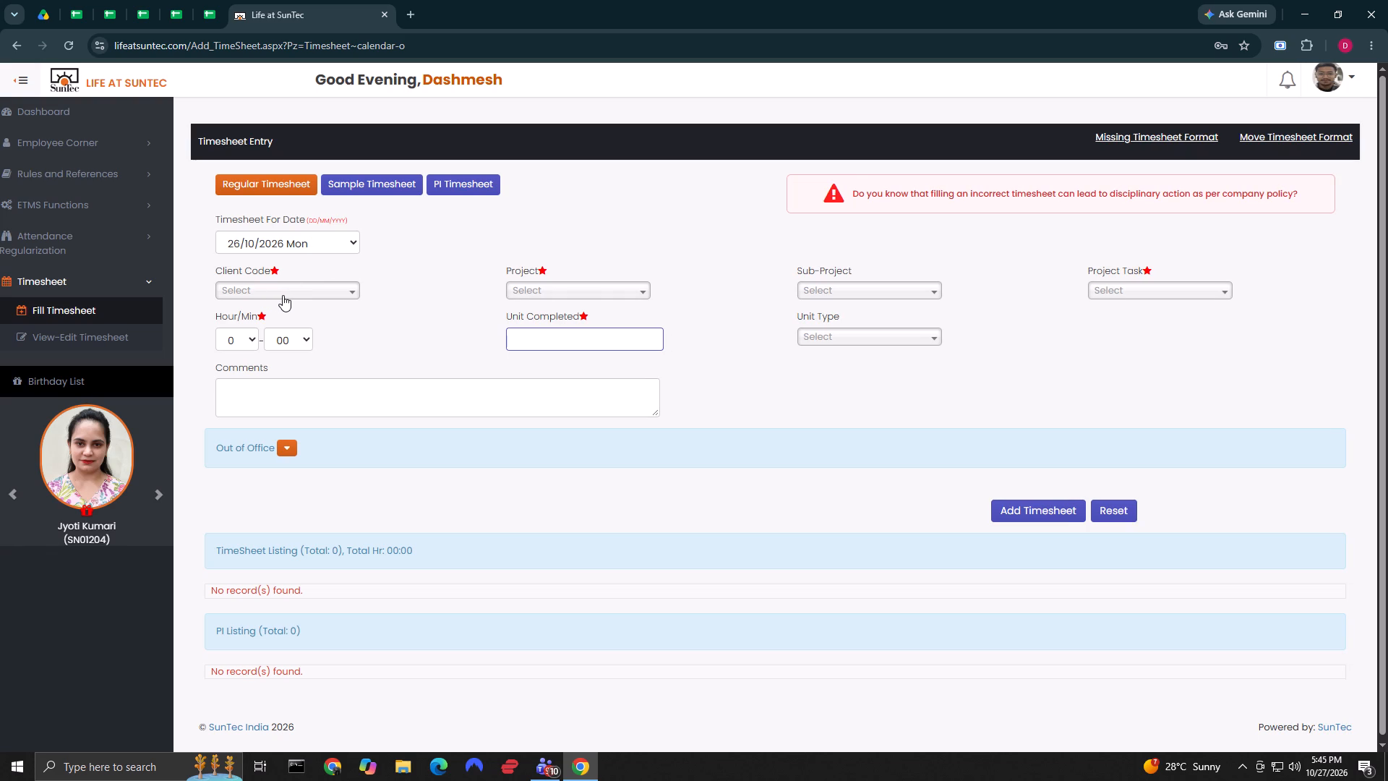
Set the client code to E225 for the 26/10/2026 timesheet entry.
click(285, 295)
click(275, 307)
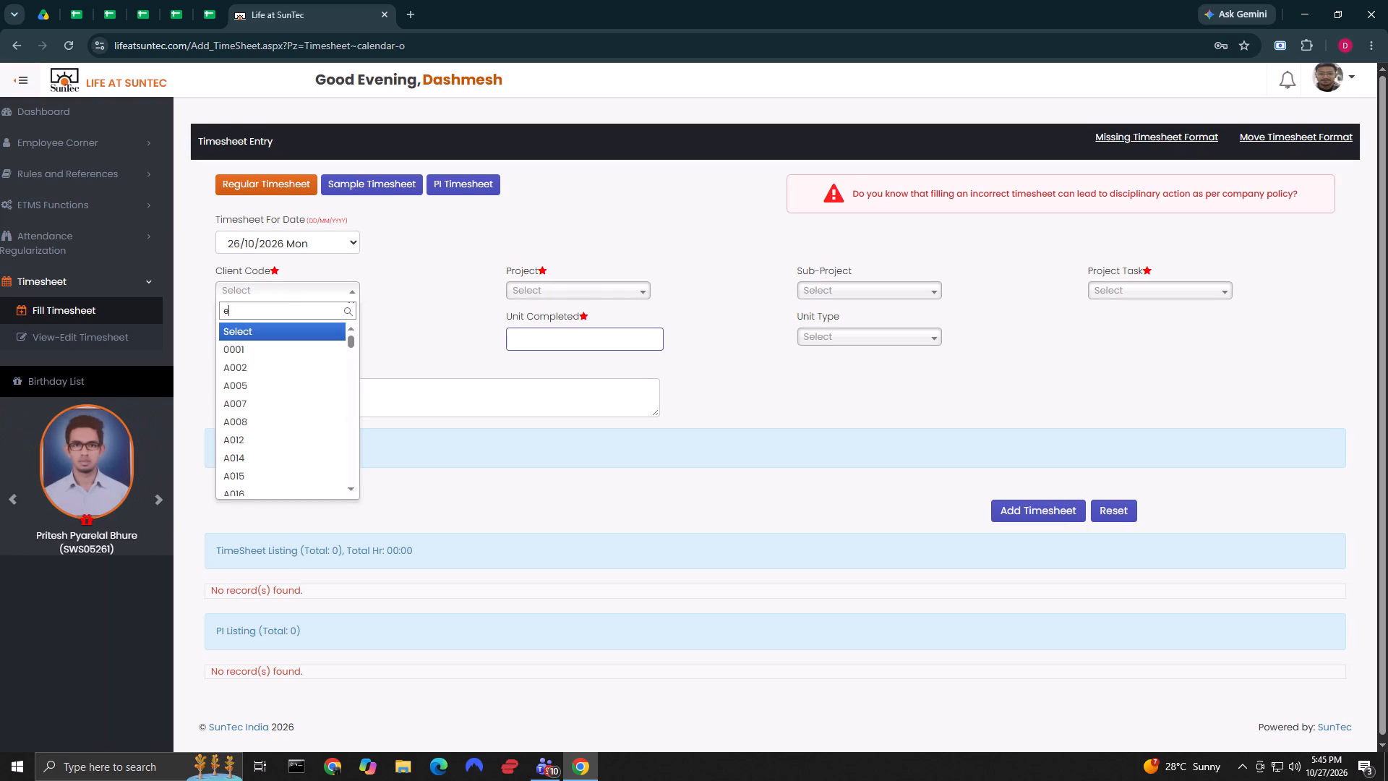
key(e)
key(2)
key(2)
key(5)
click(280, 335)
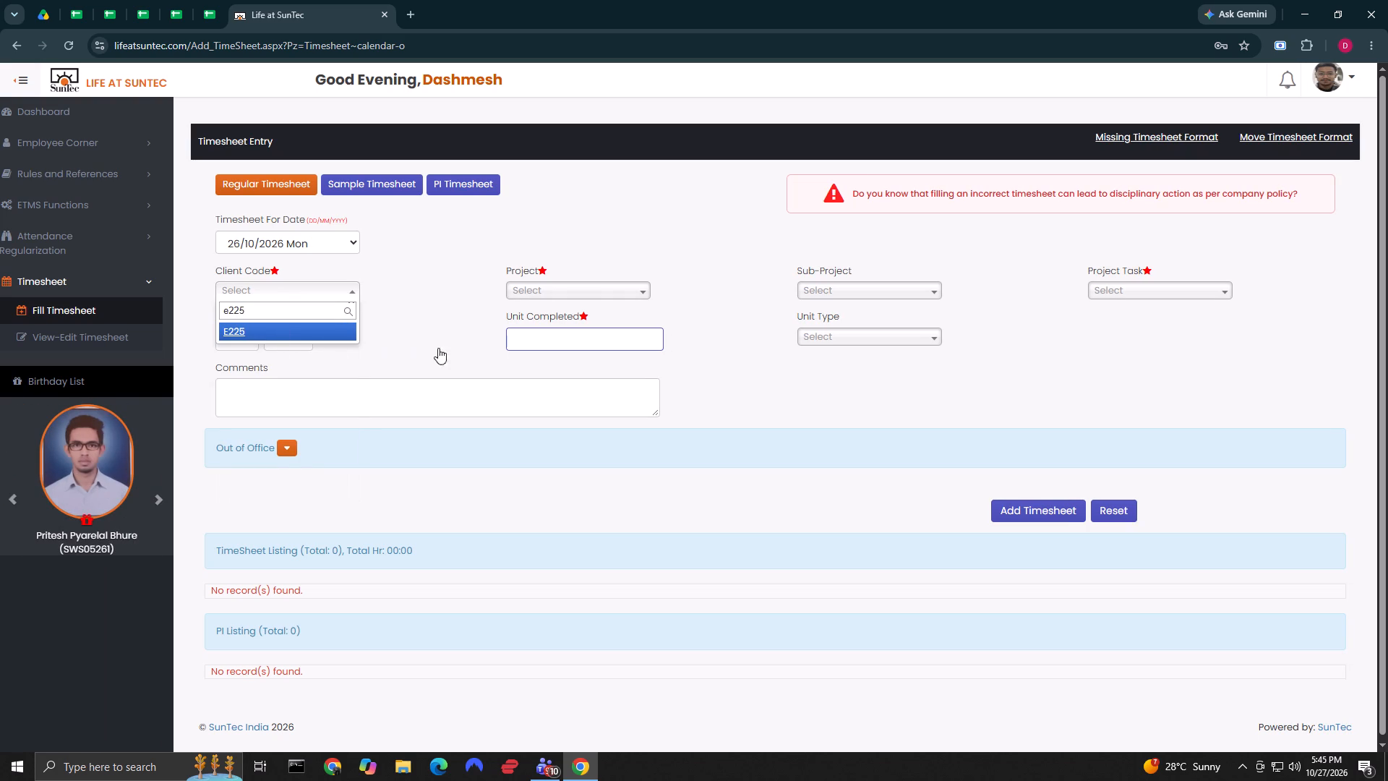
Choose project E225-NM030 and the project task Google Ads Click for the timesheet entry.
click(601, 282)
text(ad)
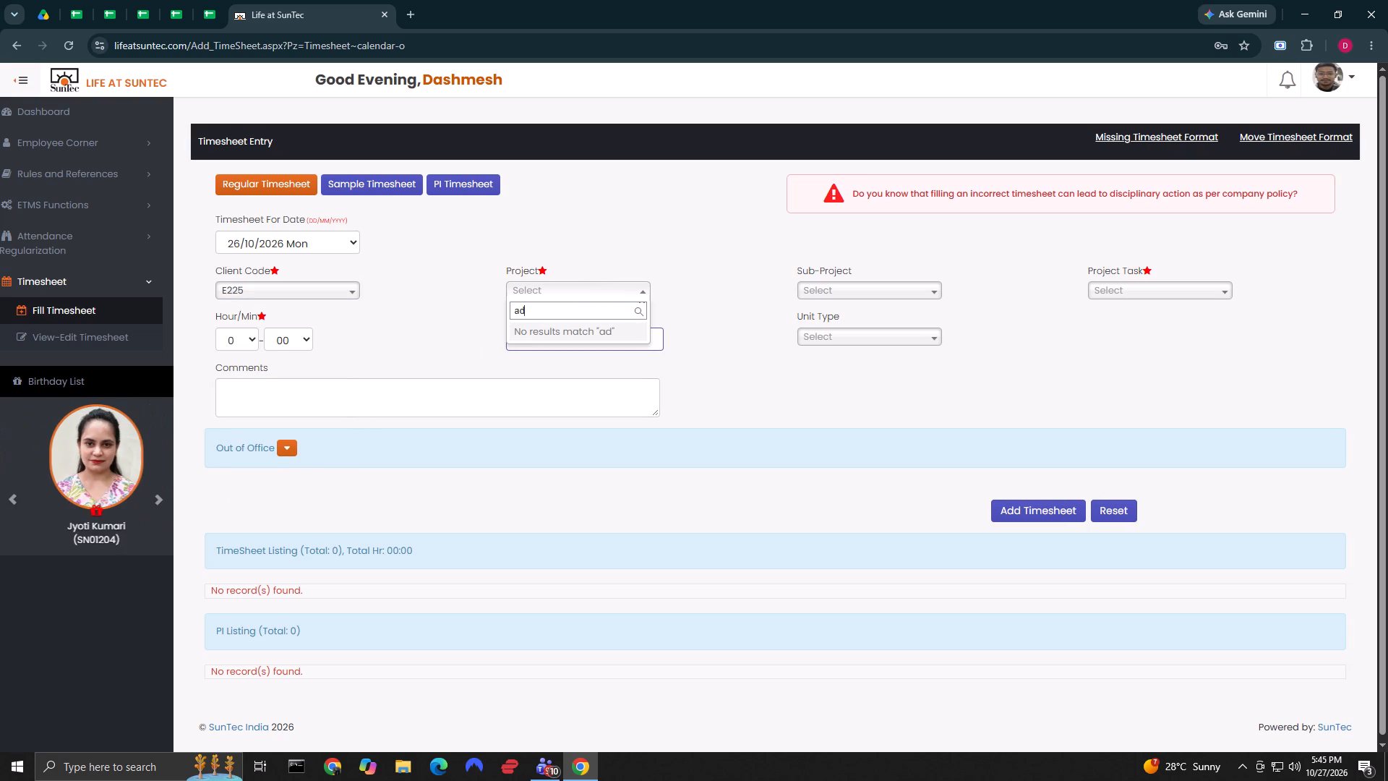
key(BackSpace)
key(BackSpace)
key(BackSpace)
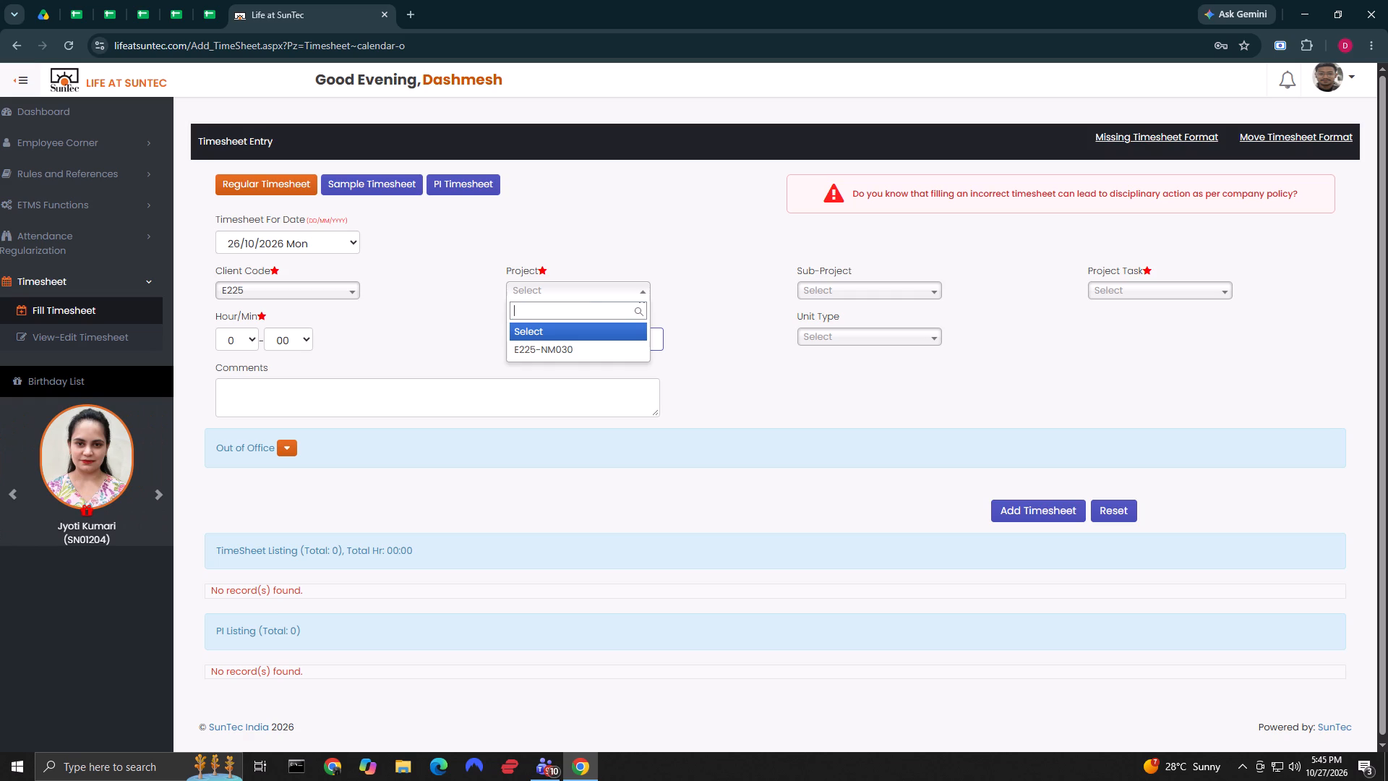
click(573, 345)
click(1166, 286)
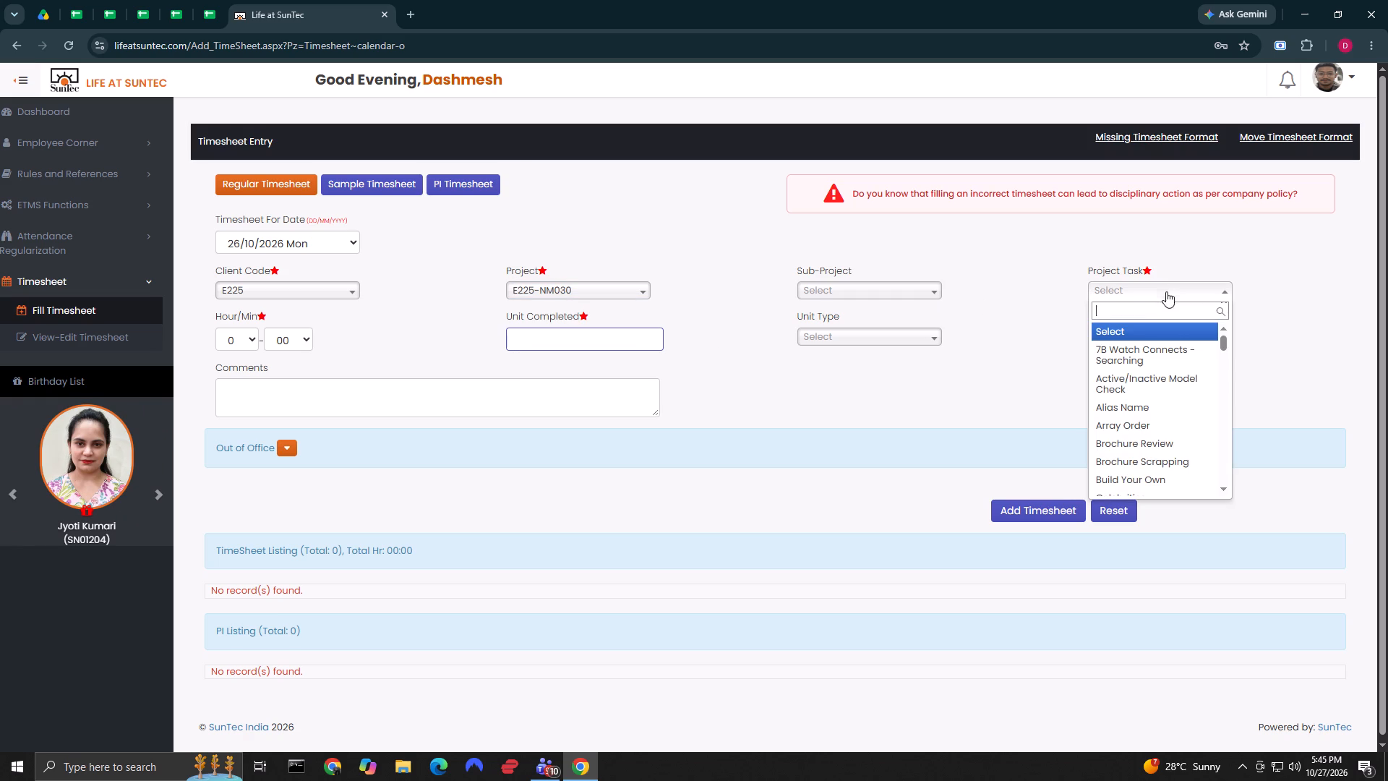
text(ads)
click(1115, 328)
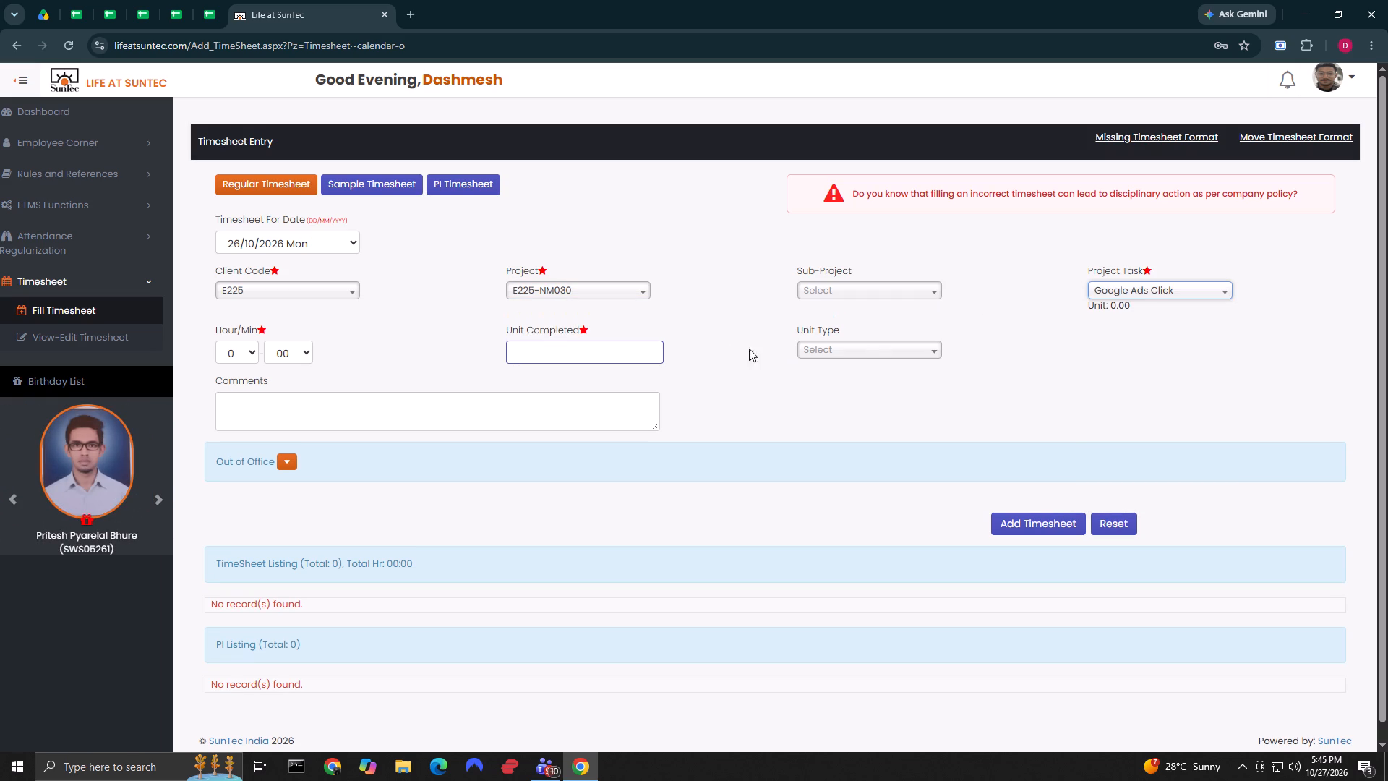
Set the time spent to 8 hours and the units completed to 169.
click(245, 354)
click(236, 539)
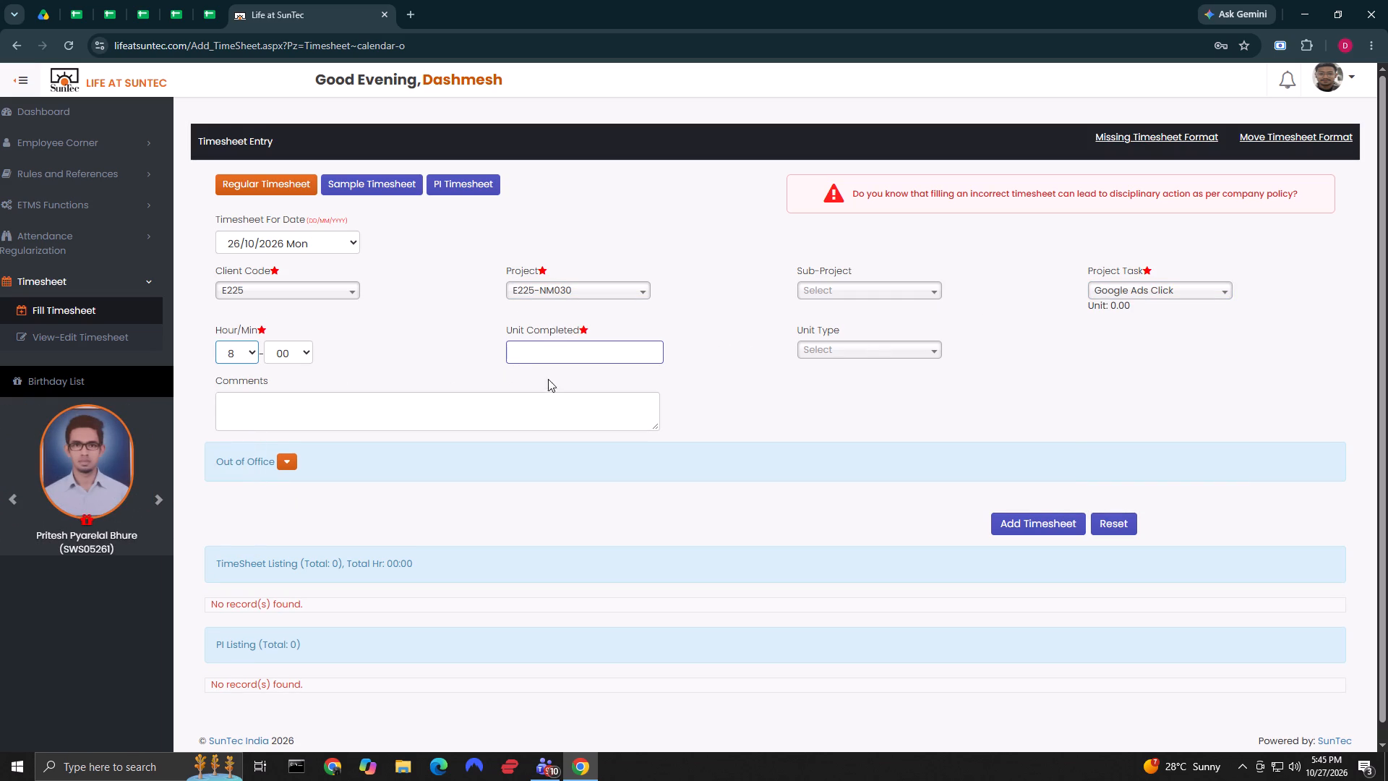
click(566, 357)
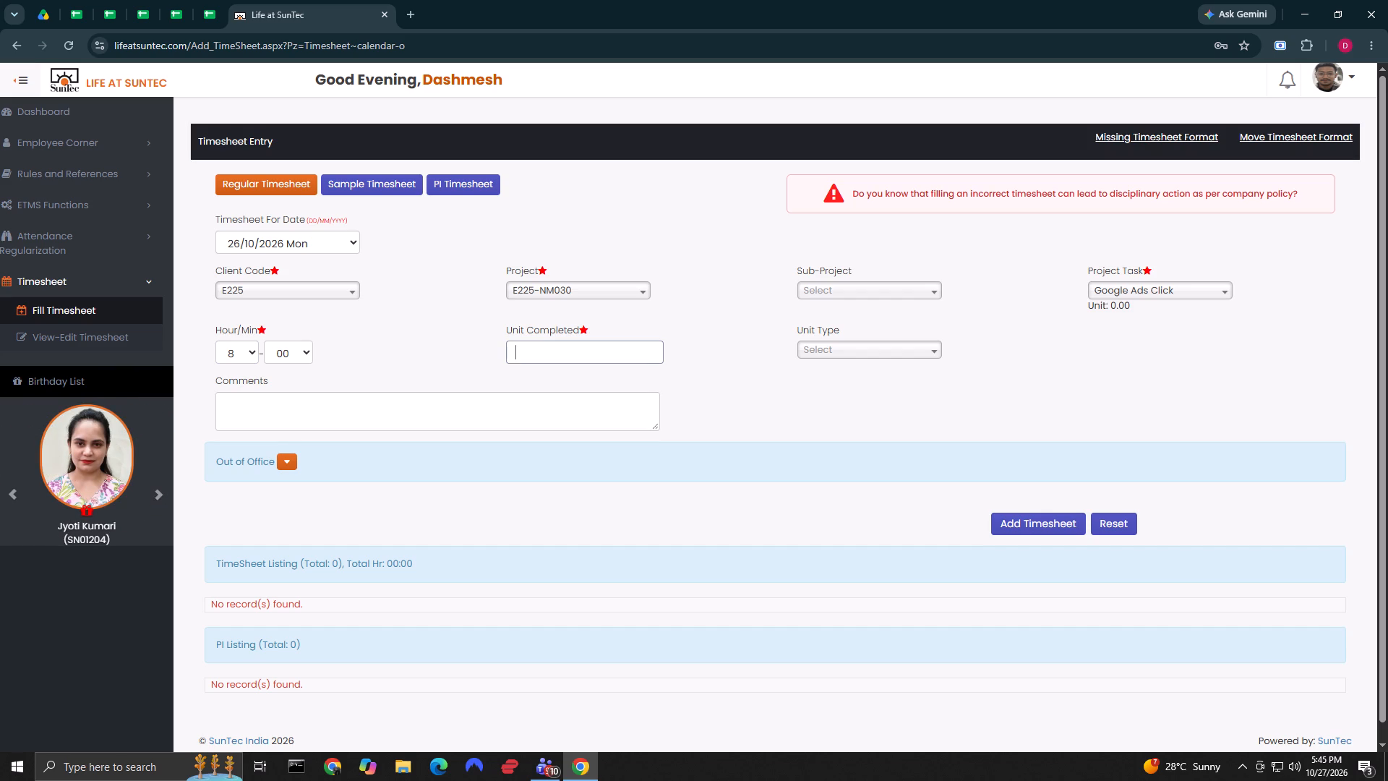
text(16)
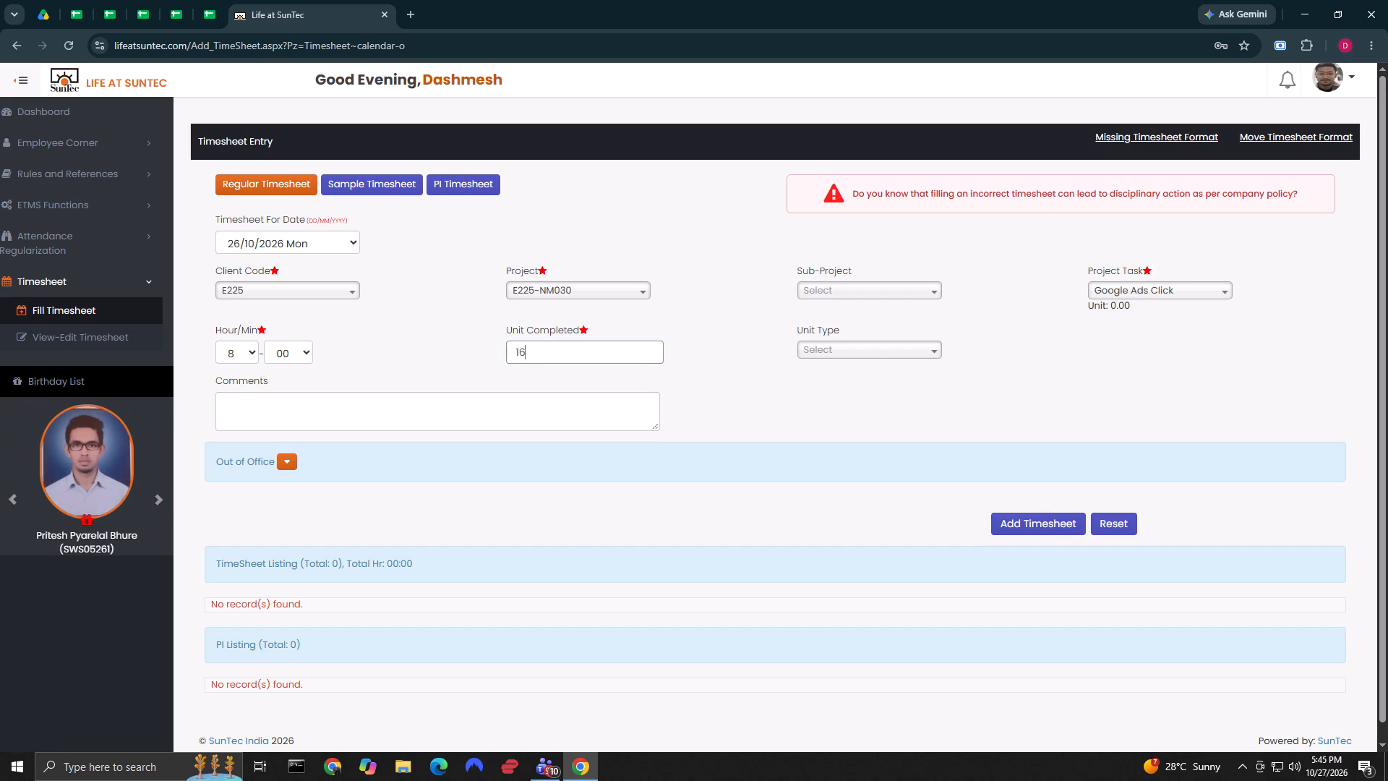
key(9)
Enter the comments "ads - 157" and "g2 - 12" on separate lines.
click(442, 407)
text(ads -)
key(space)
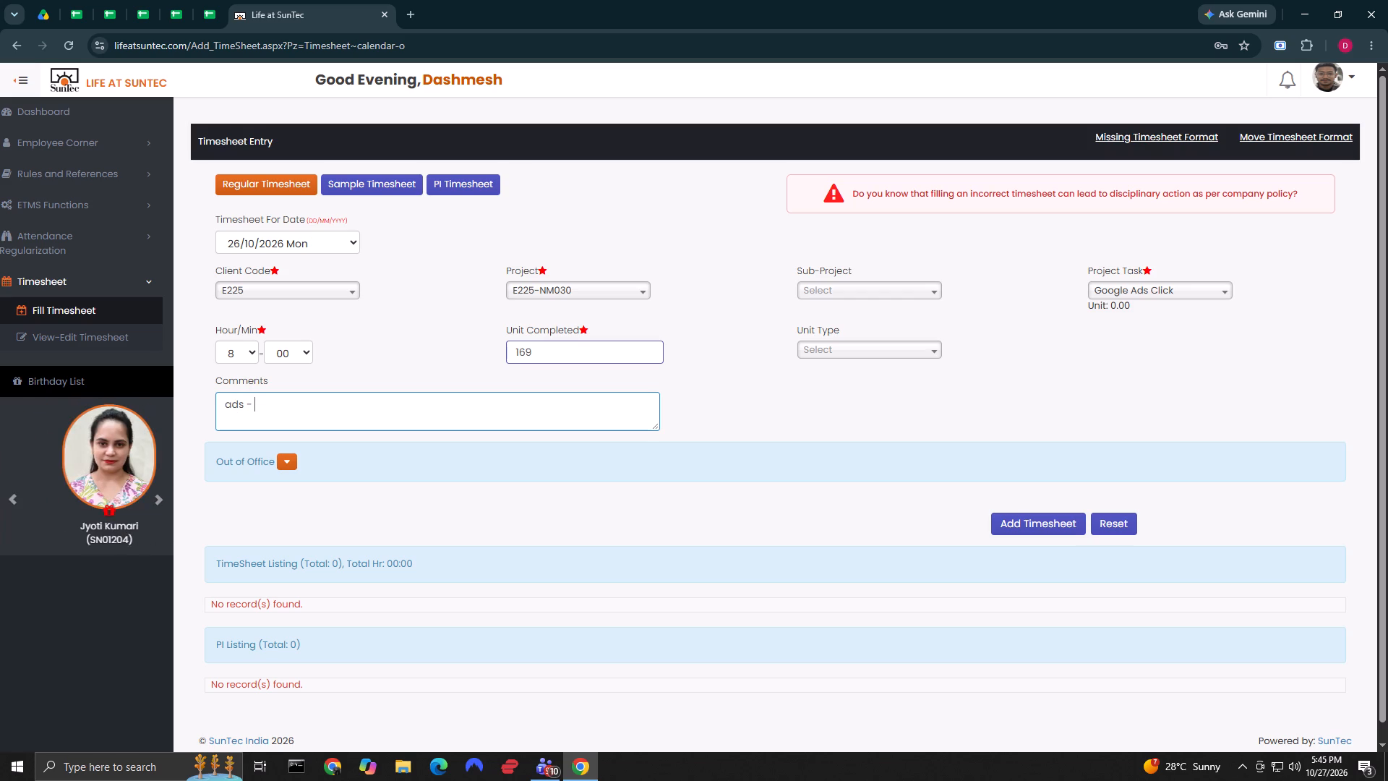
key(1)
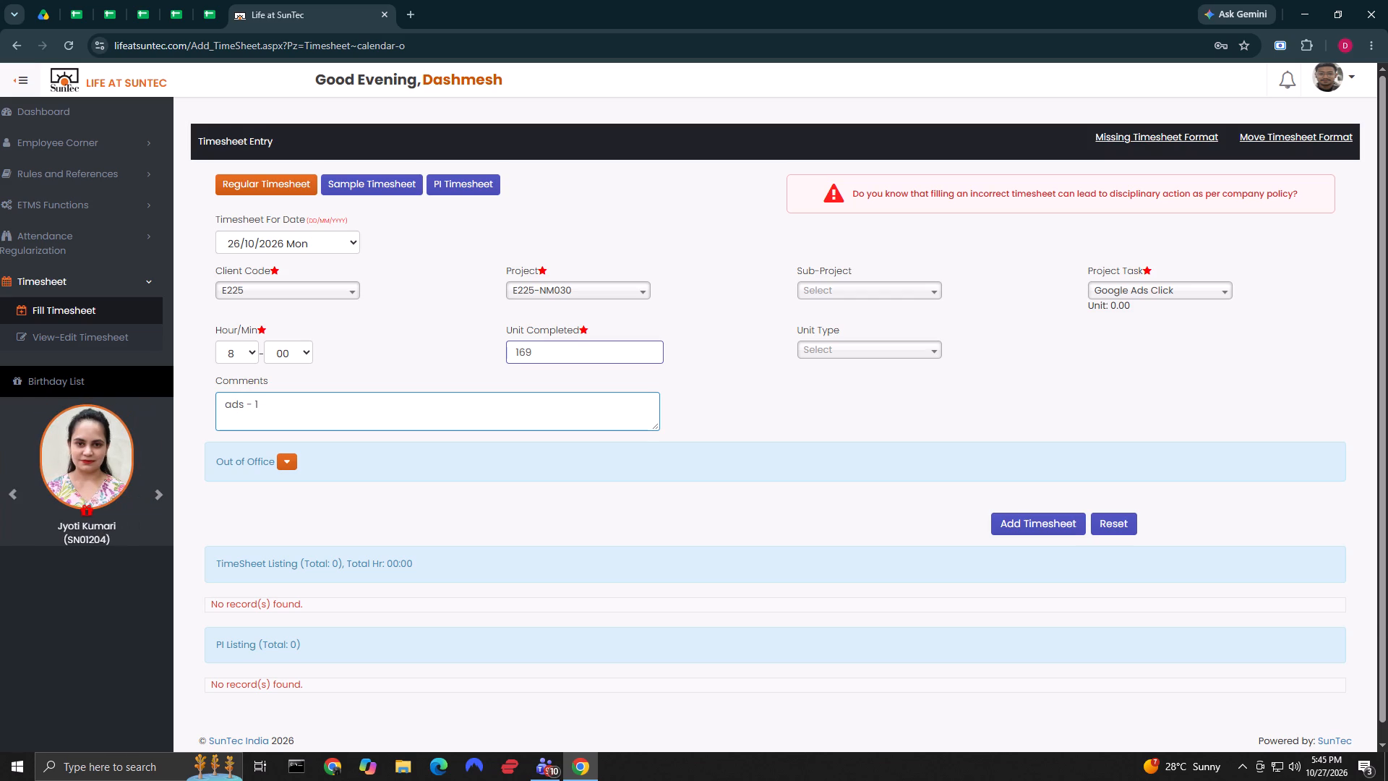
text(57)
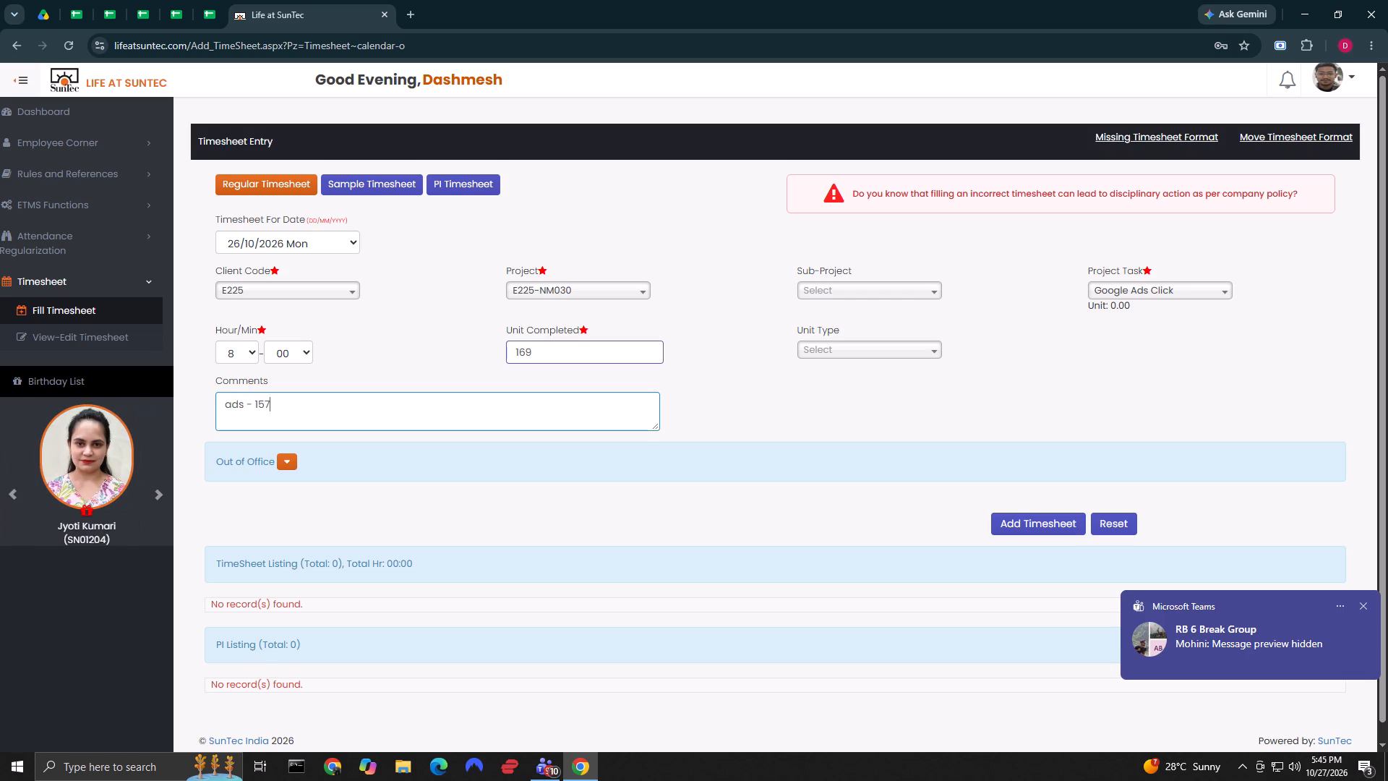
key(Return)
text(g2 -)
key(space)
text(12)
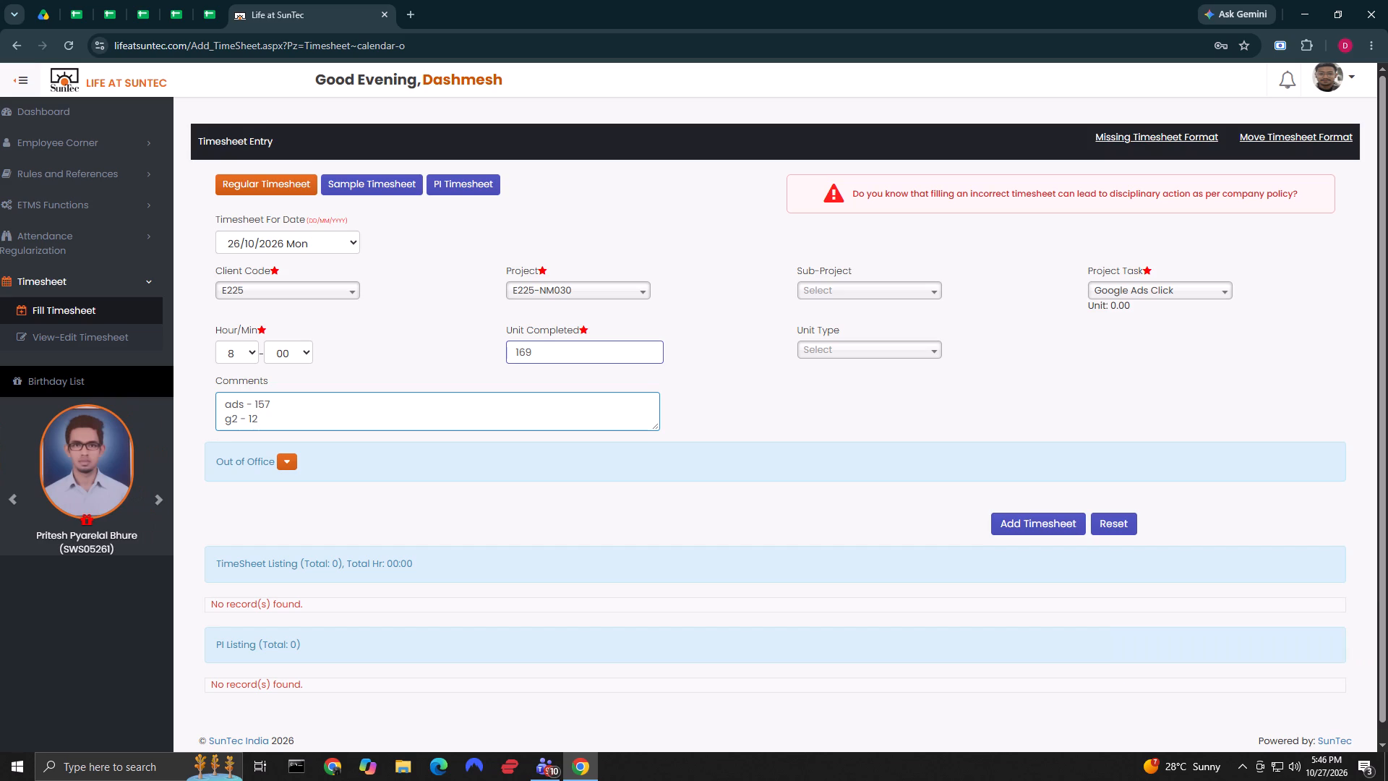
Add the 26/10/2026 entry to the timesheet listing and final-save the timesheet.
click(1055, 526)
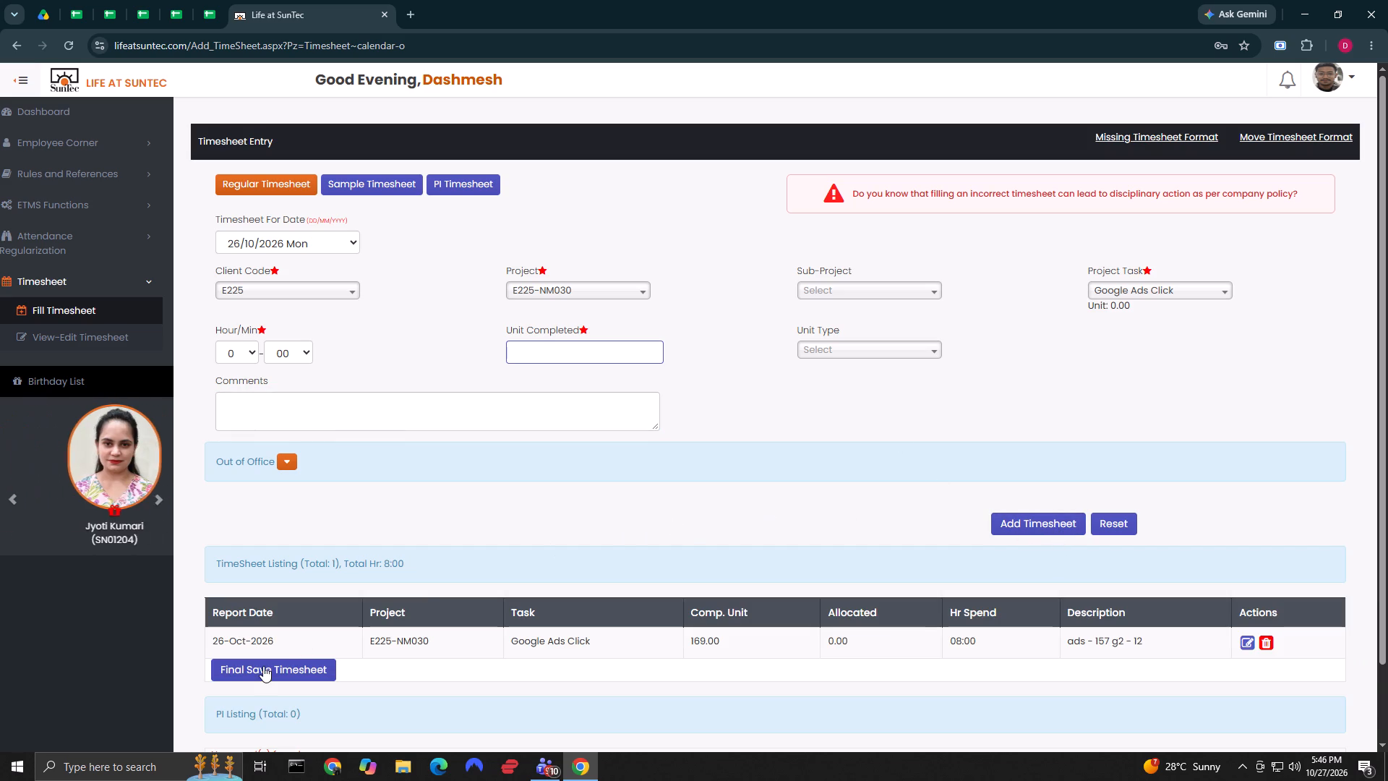
click(263, 666)
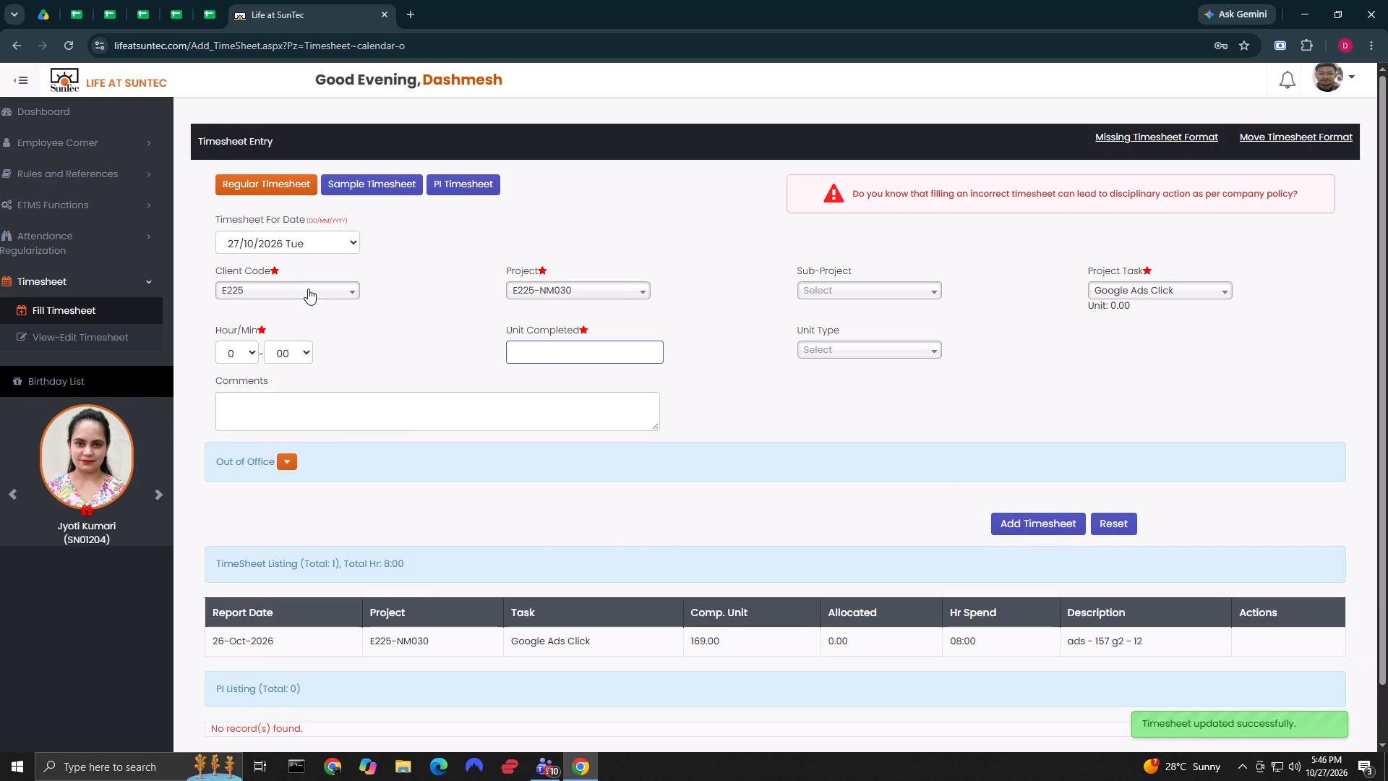
Set the time spent to 8 hours for the 27/10/2026 timesheet entry.
click(236, 356)
click(247, 539)
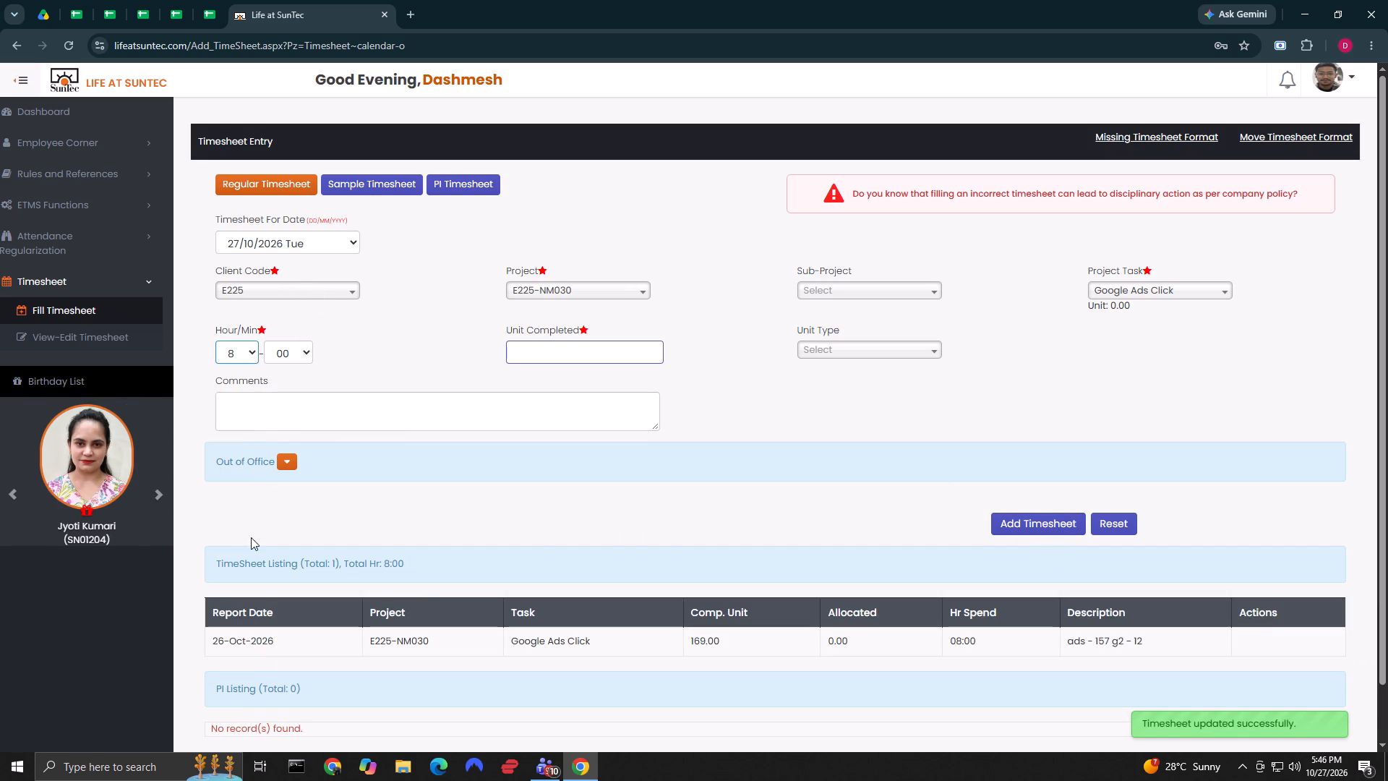
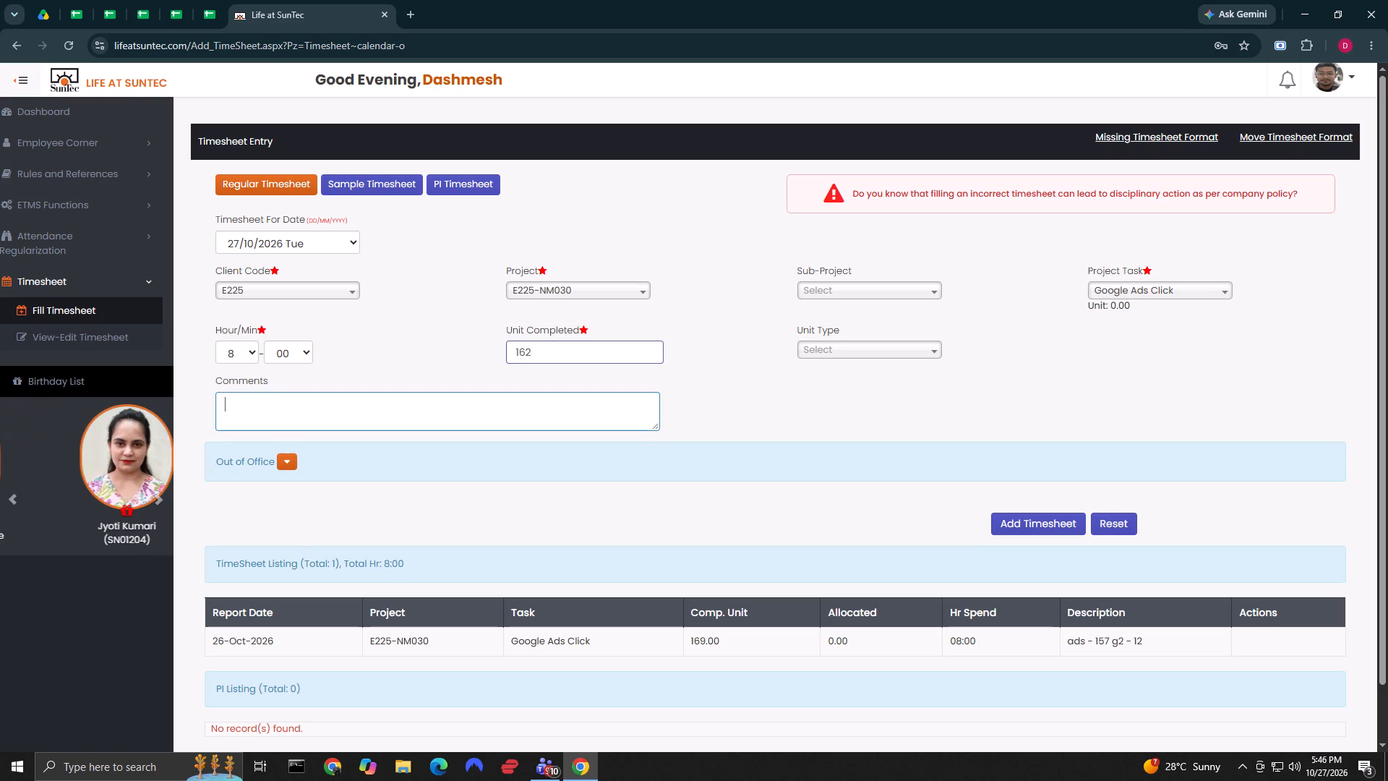
Enter the comments "ads - 160" and "g2 - 12" on separate lines of the 27/10/2026 entry.
text(ds -)
key(space)
key(1)
text(60)
key(Return)
text(g2 - 12)
Add the 27/10/2026 entry to the timesheet listing and final-save the timesheet.
click(1053, 519)
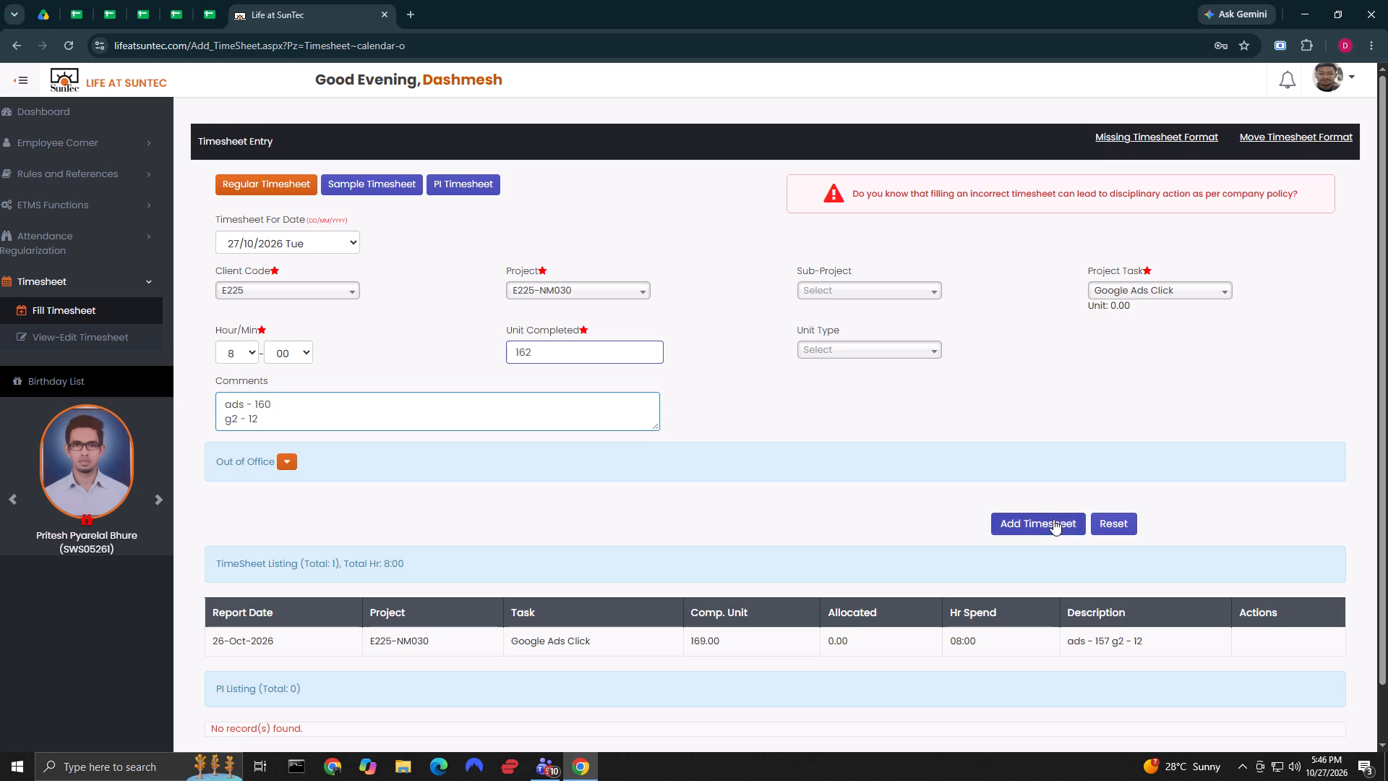
click(299, 695)
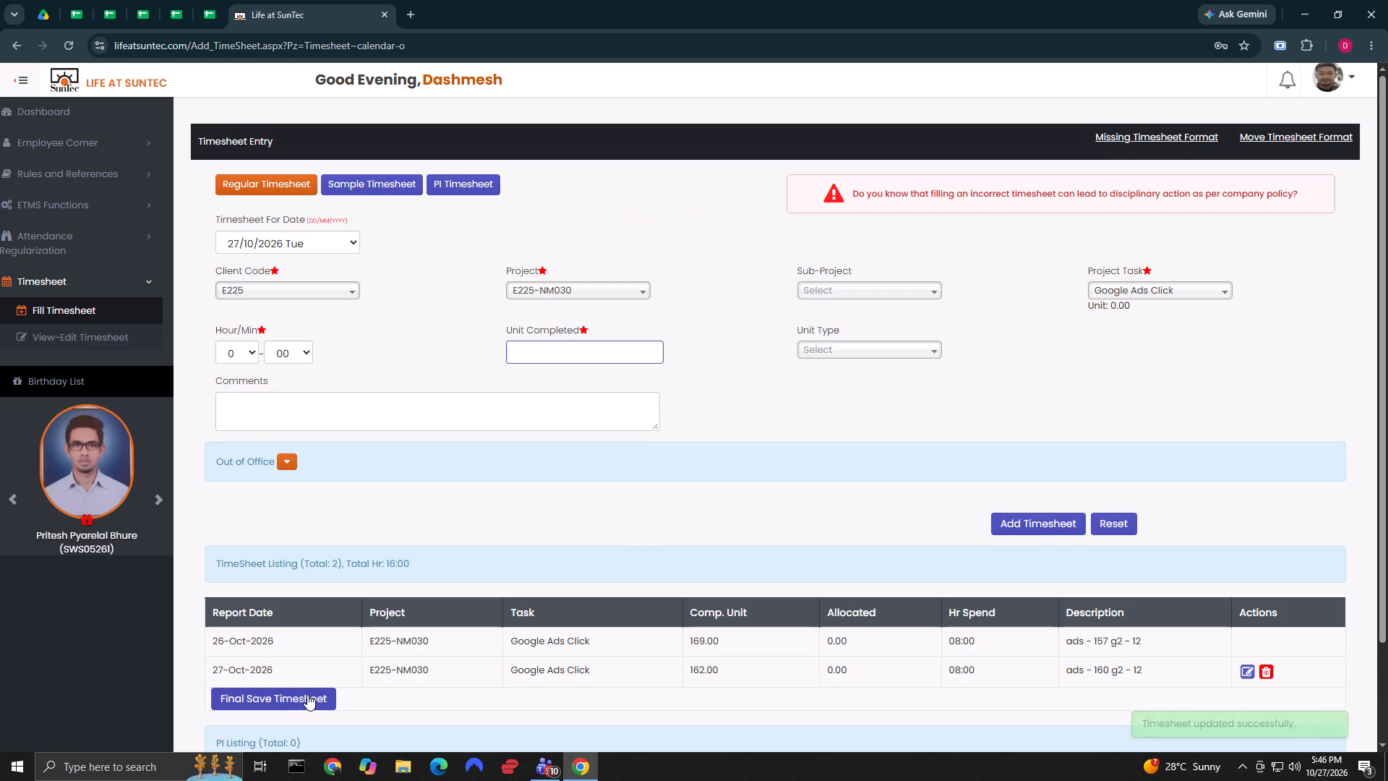
Return to the portal's dashboard.
scroll(98, 164, up, 7)
click(75, 105)
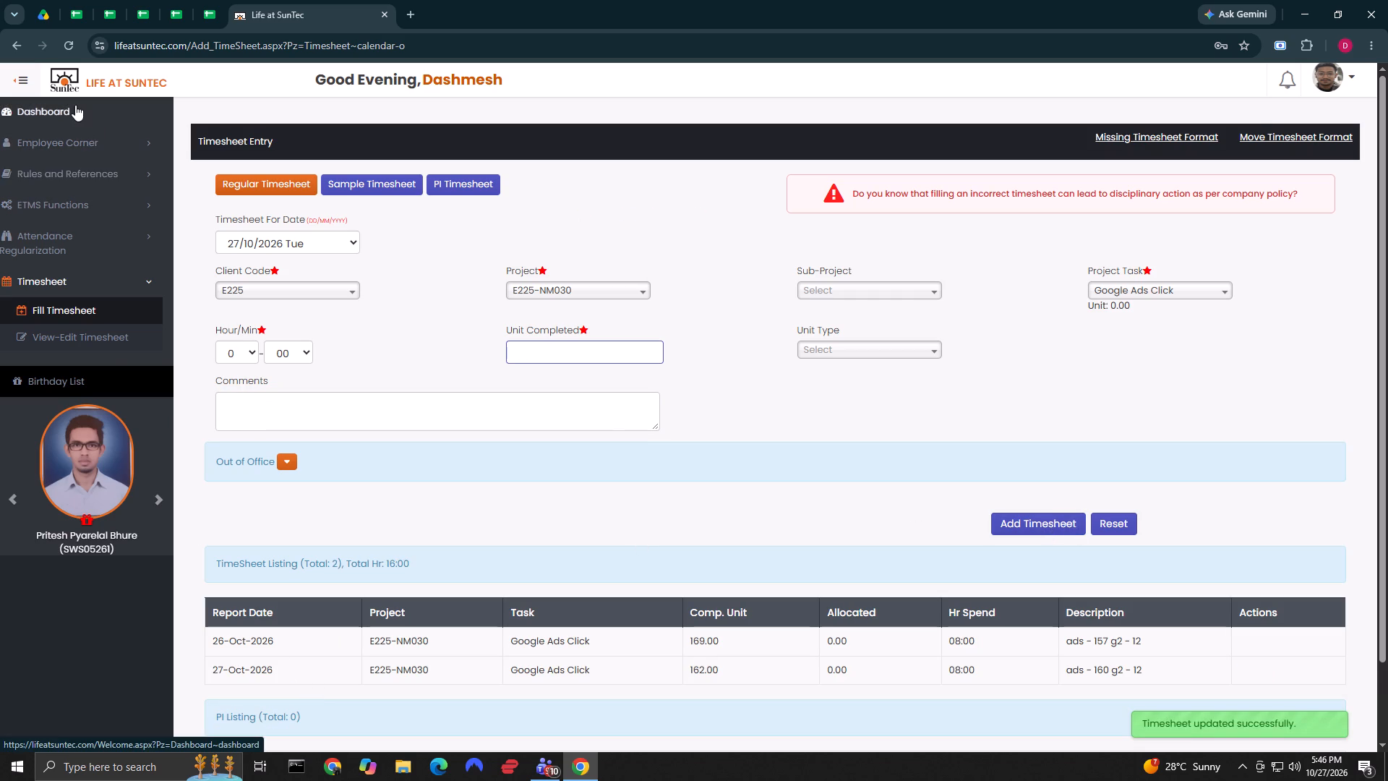
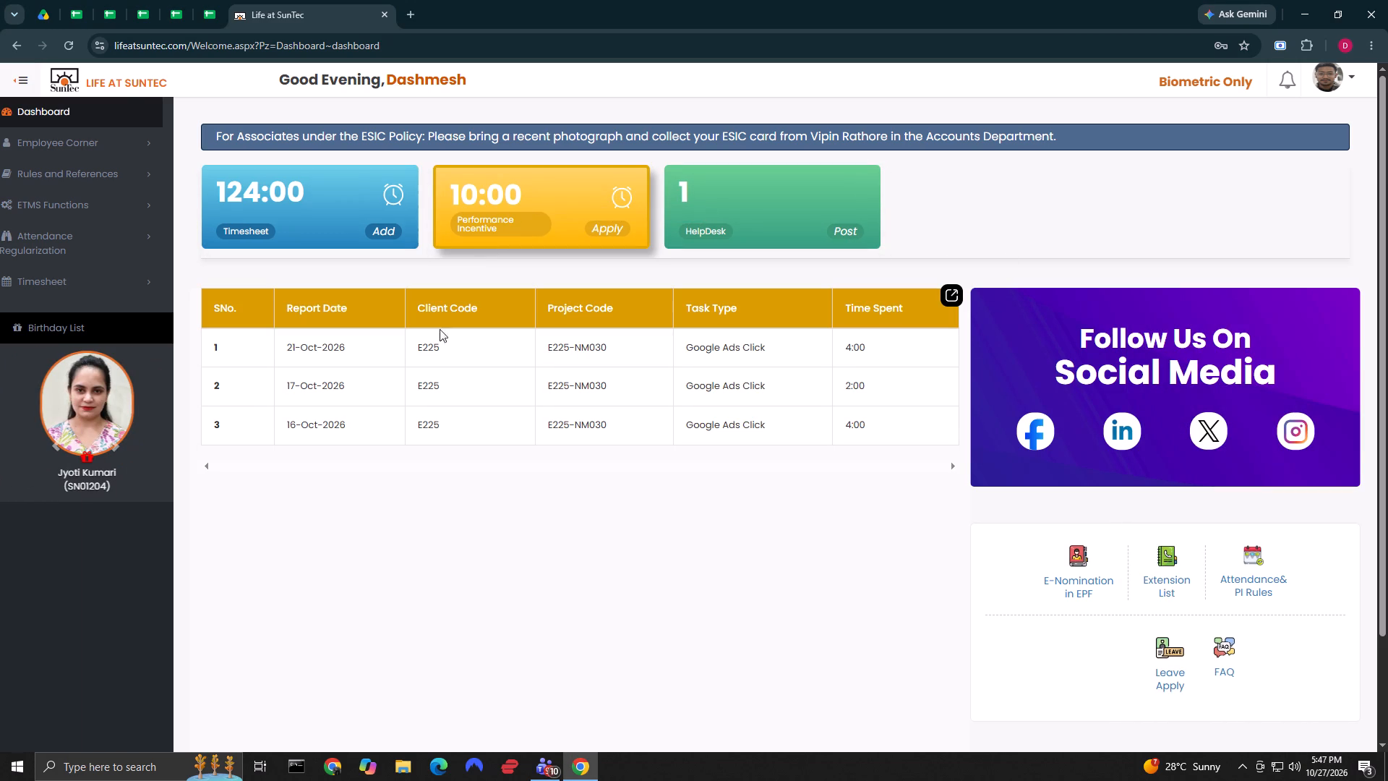
Review the report dates and time spent in the dashboard's Performance Incentive entries and check the dates against the October 2026 system calendar.
drag(279, 353, 393, 350)
drag(882, 389, 808, 390)
drag(287, 388, 345, 390)
drag(283, 427, 376, 442)
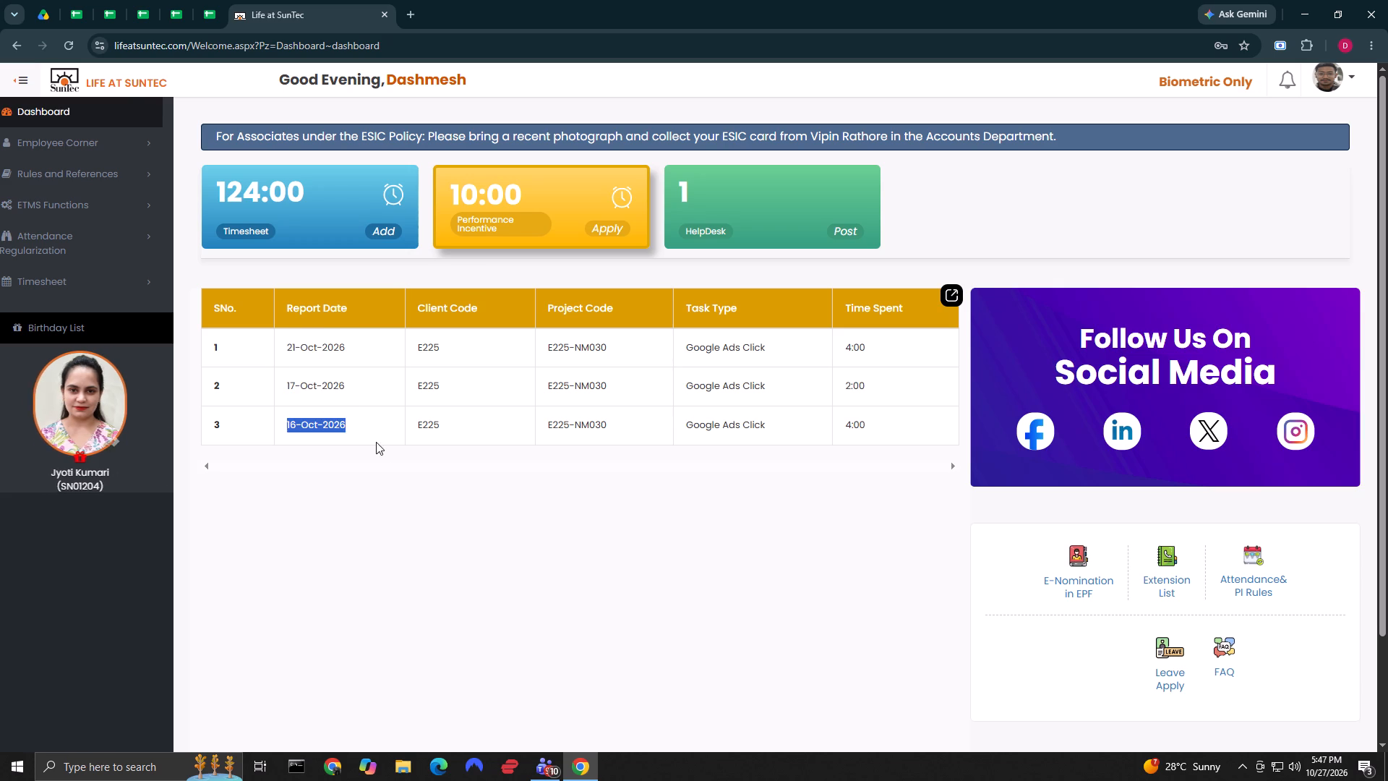
drag(376, 442, 377, 442)
drag(695, 668, 718, 671)
click(1332, 768)
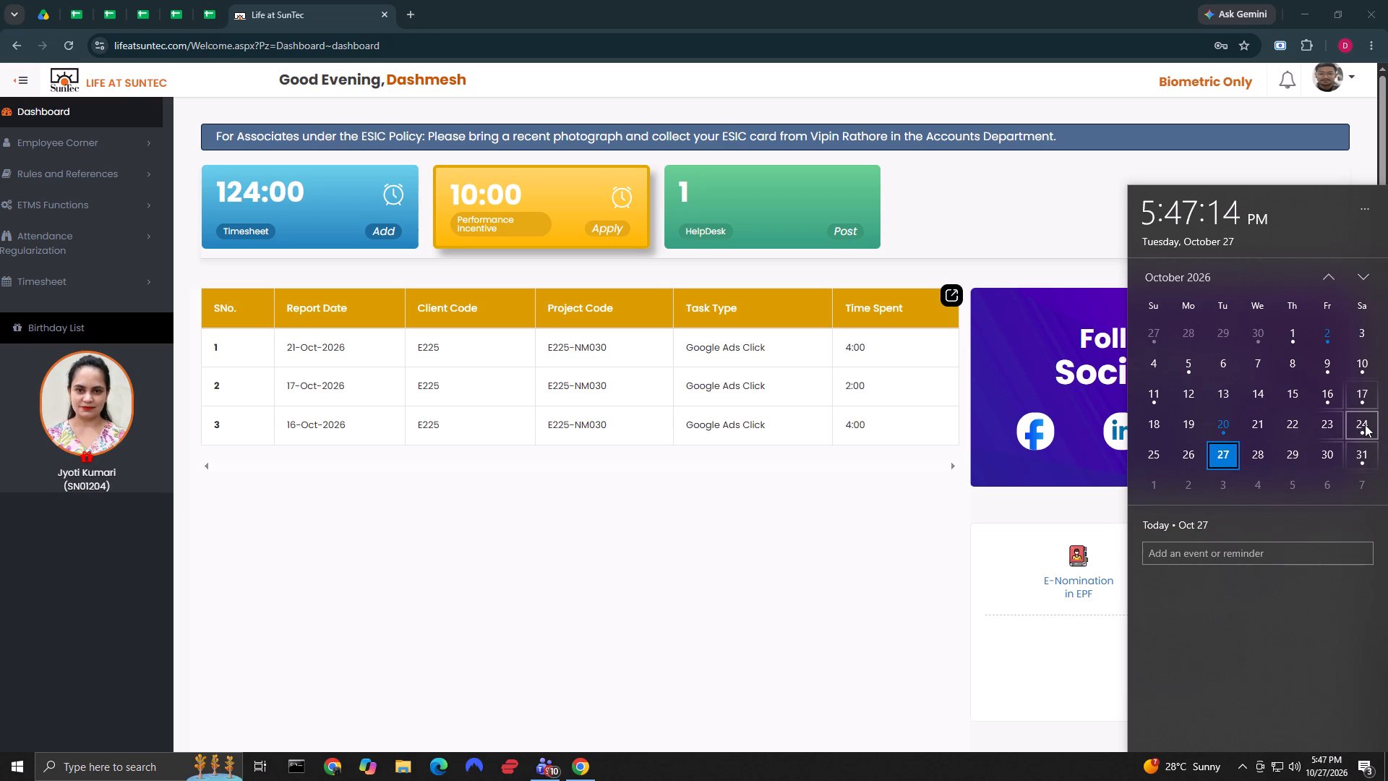
click(634, 558)
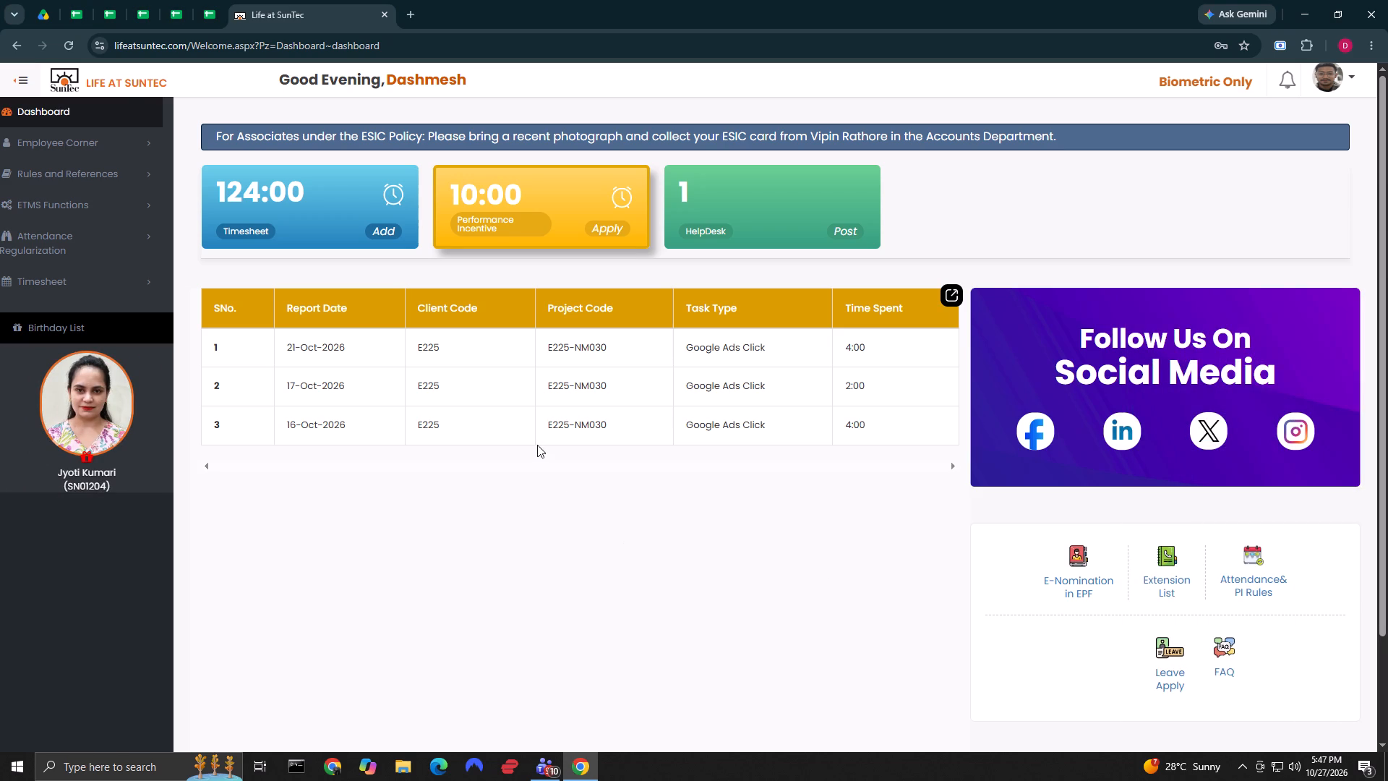
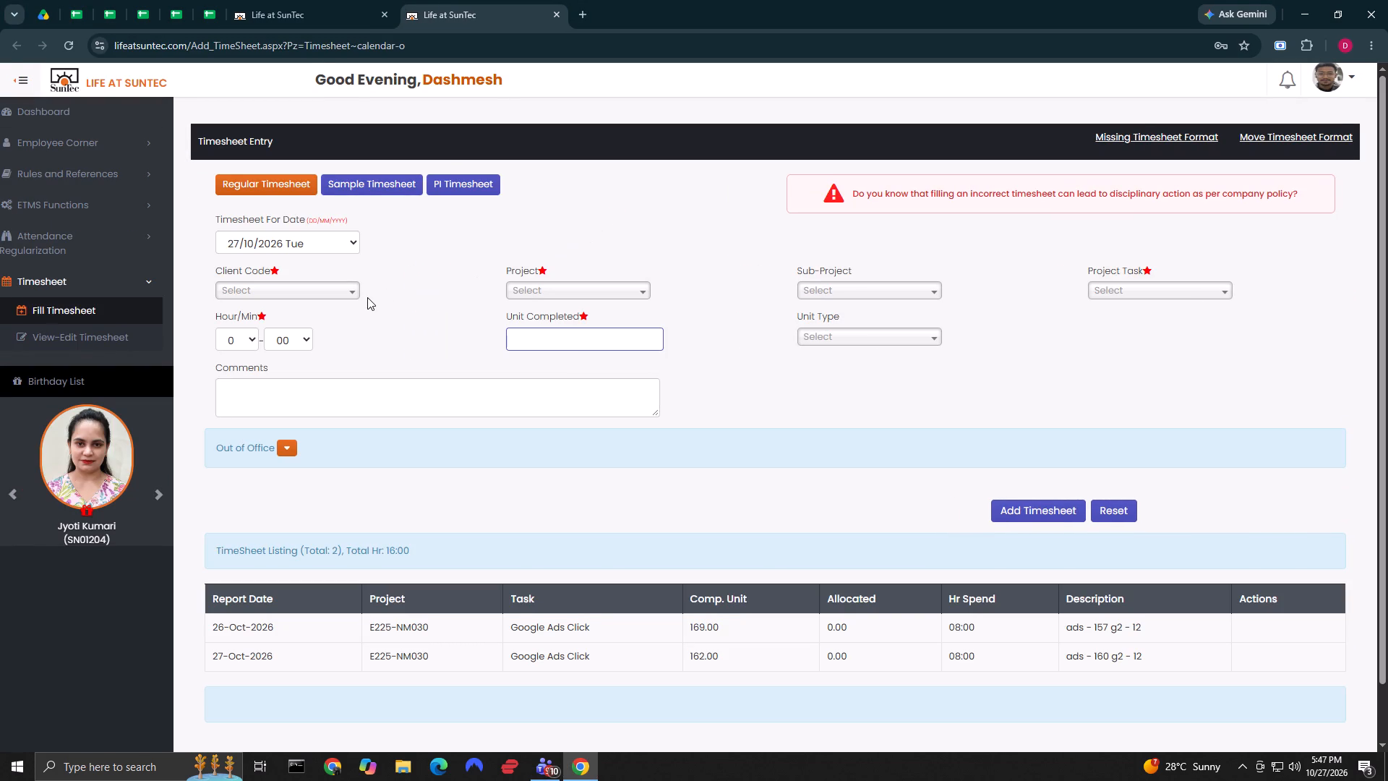
click(466, 192)
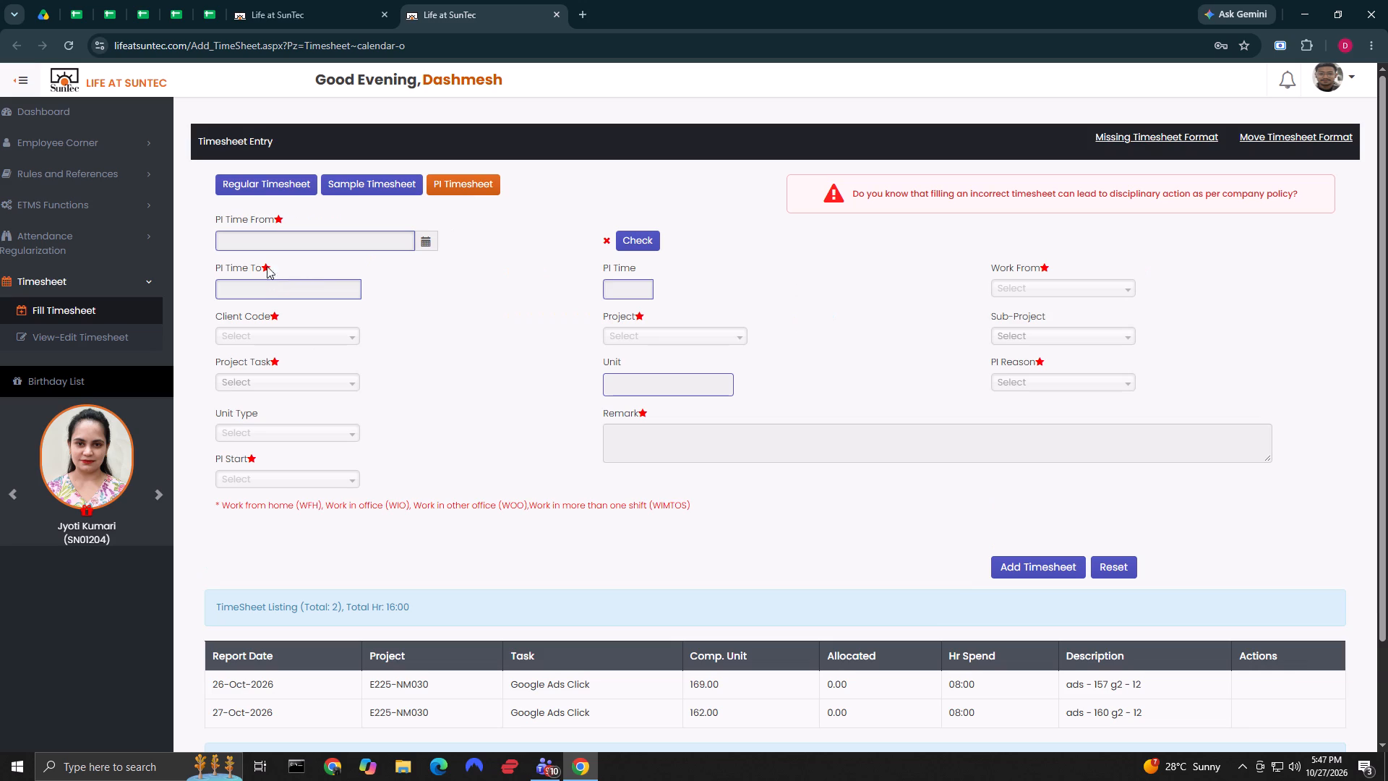
click(424, 244)
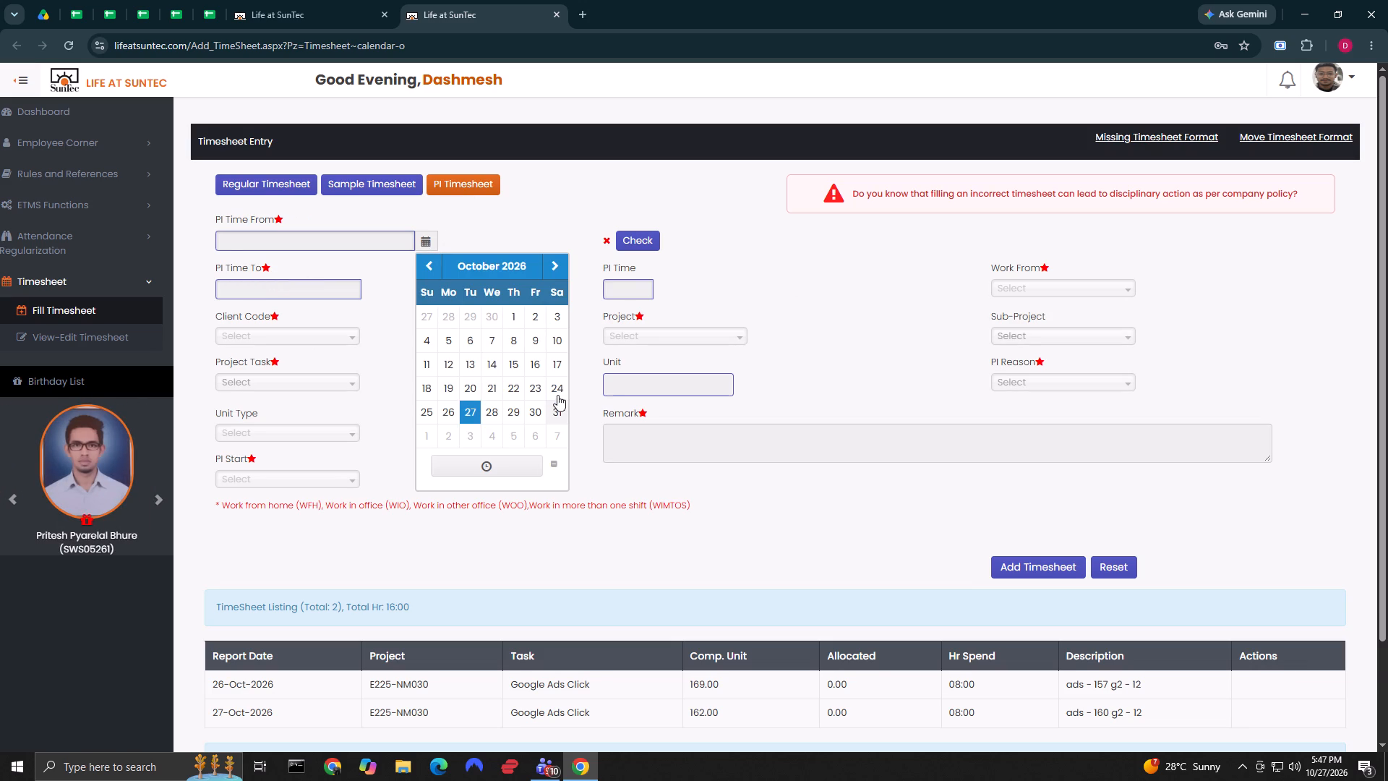
click(557, 393)
click(500, 455)
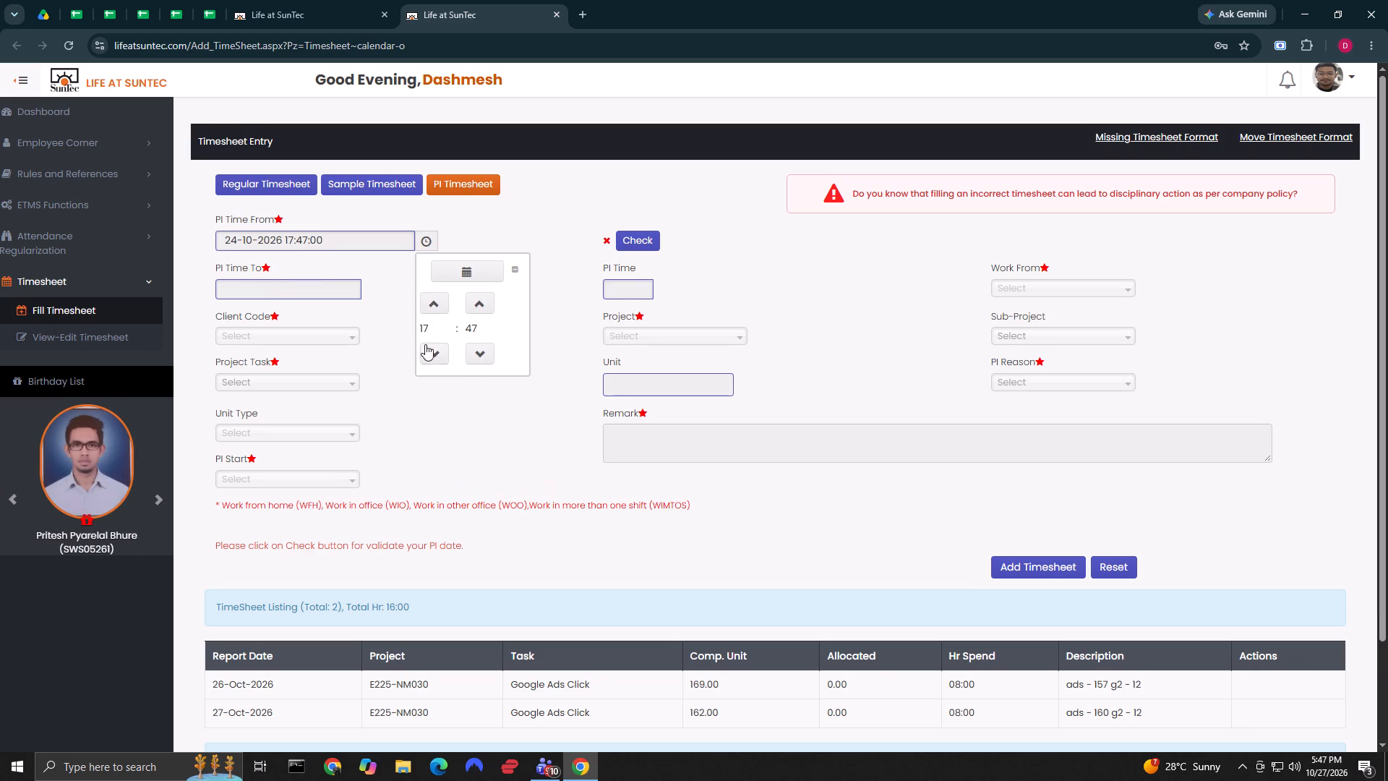
click(421, 325)
click(484, 382)
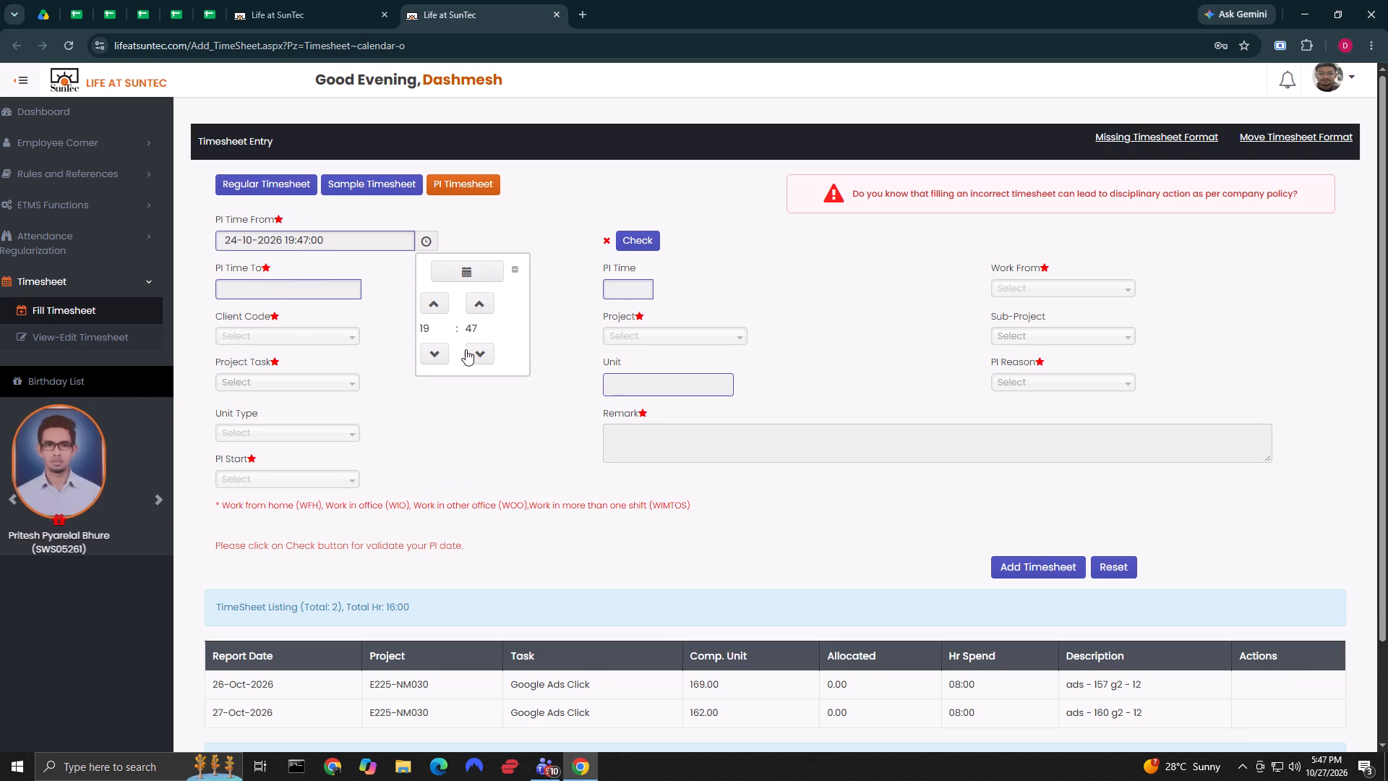
click(473, 329)
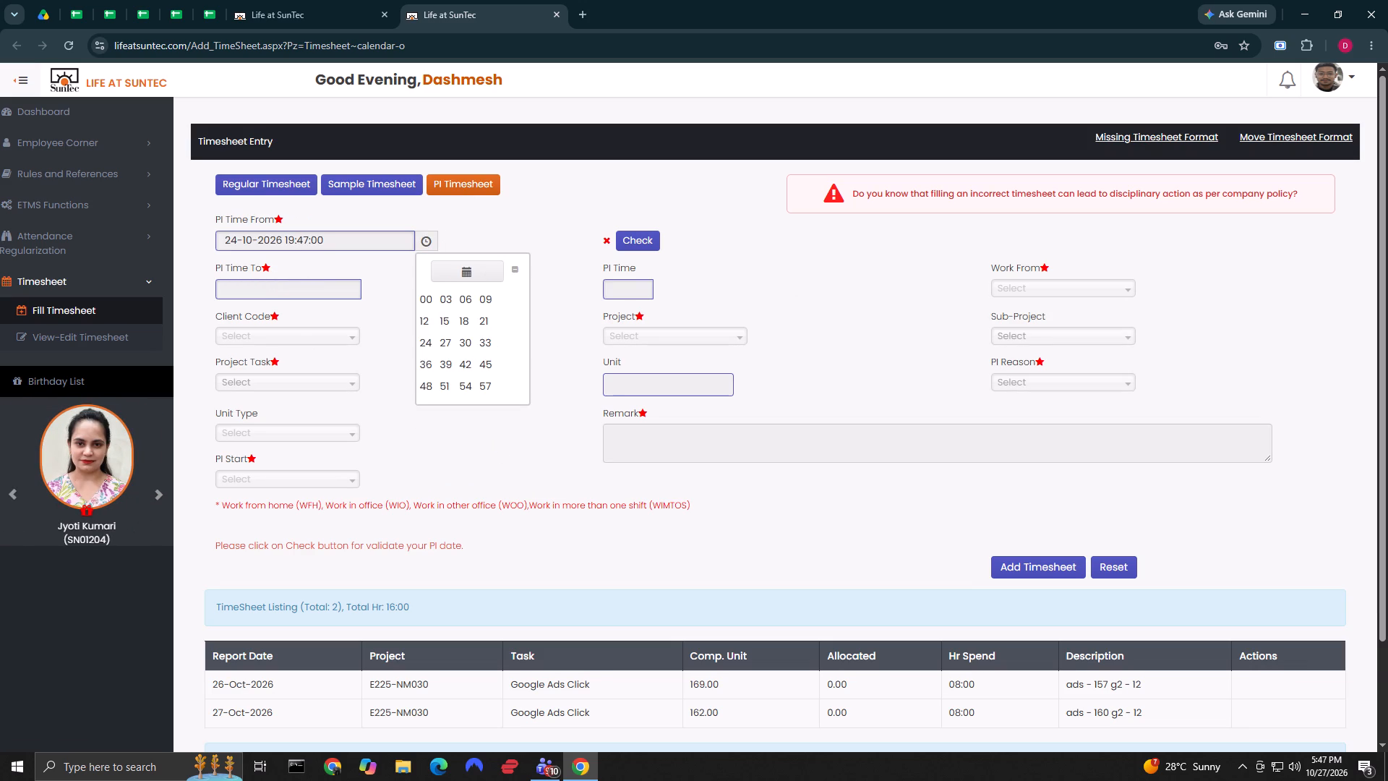
click(466, 344)
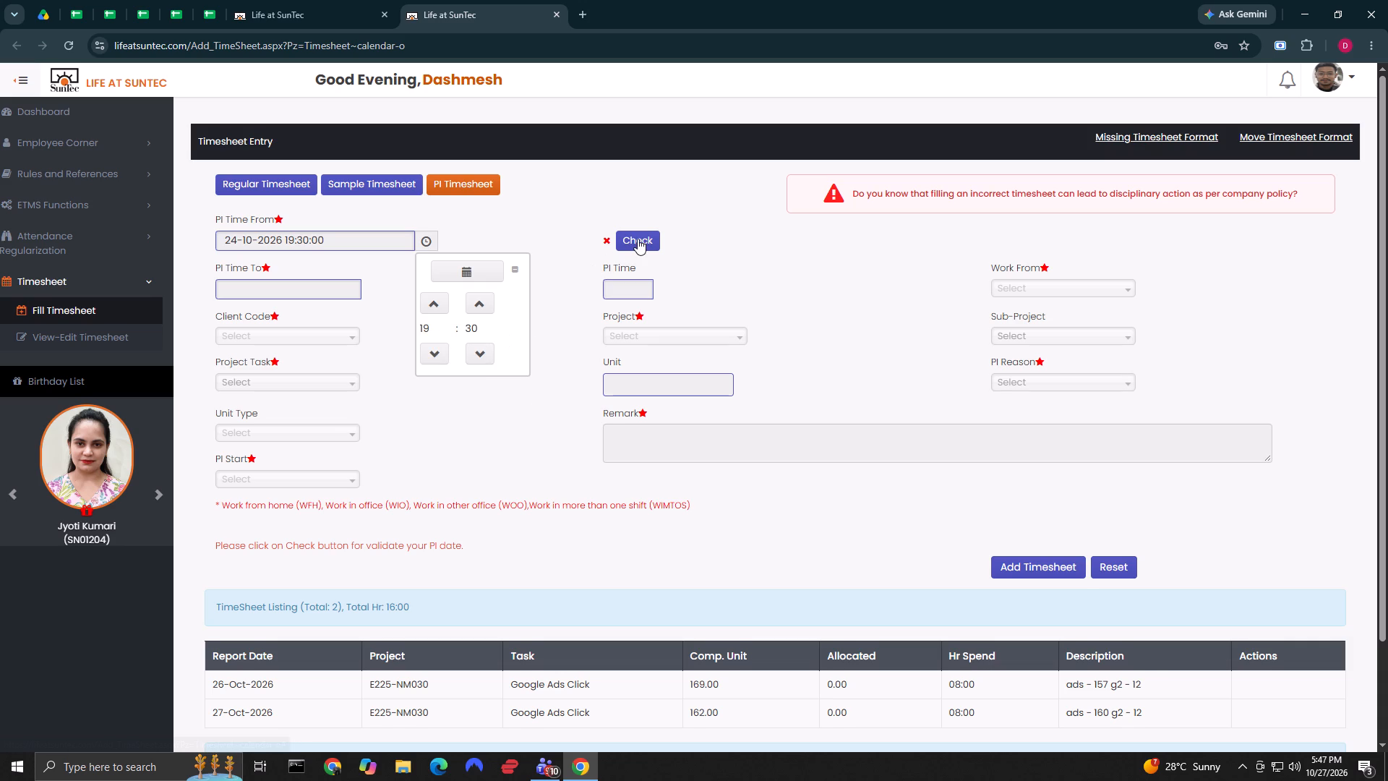
click(638, 239)
click(431, 291)
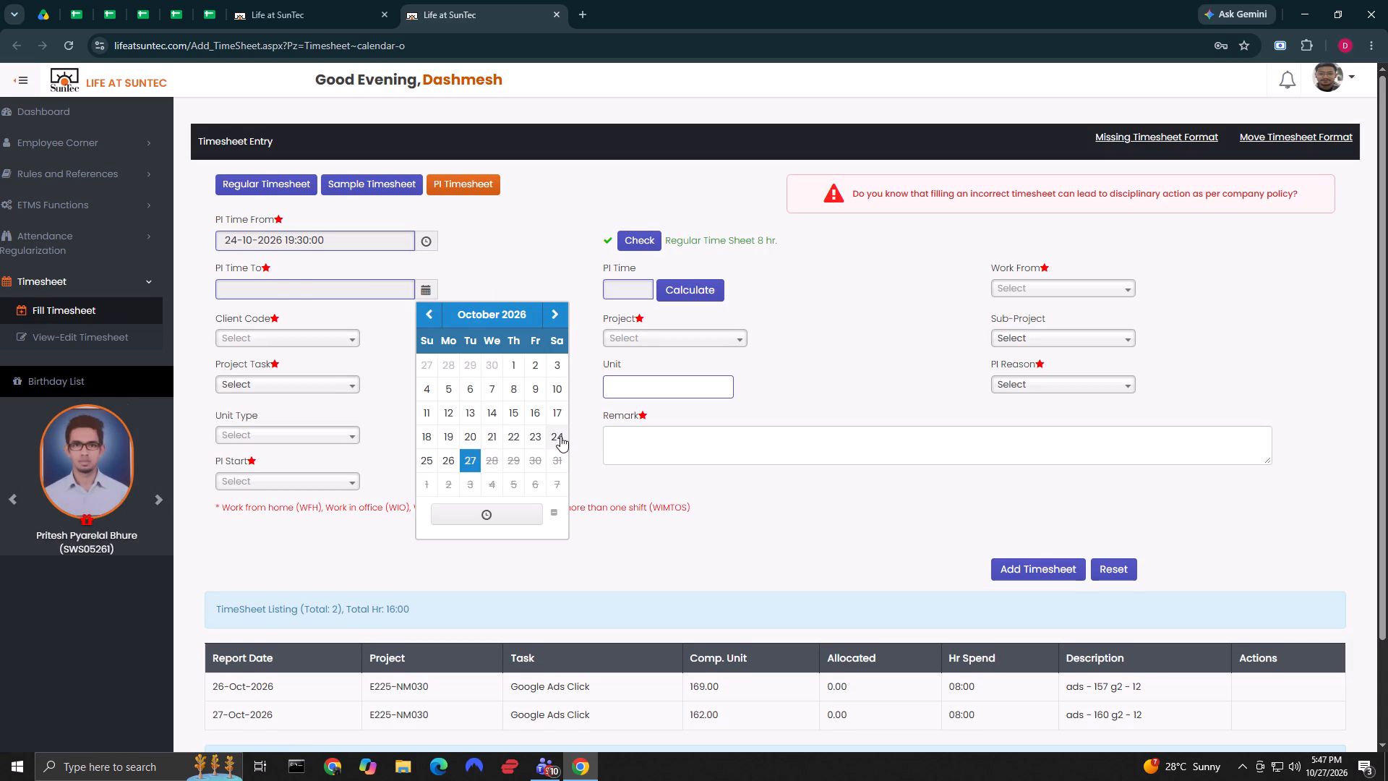
click(560, 436)
click(490, 509)
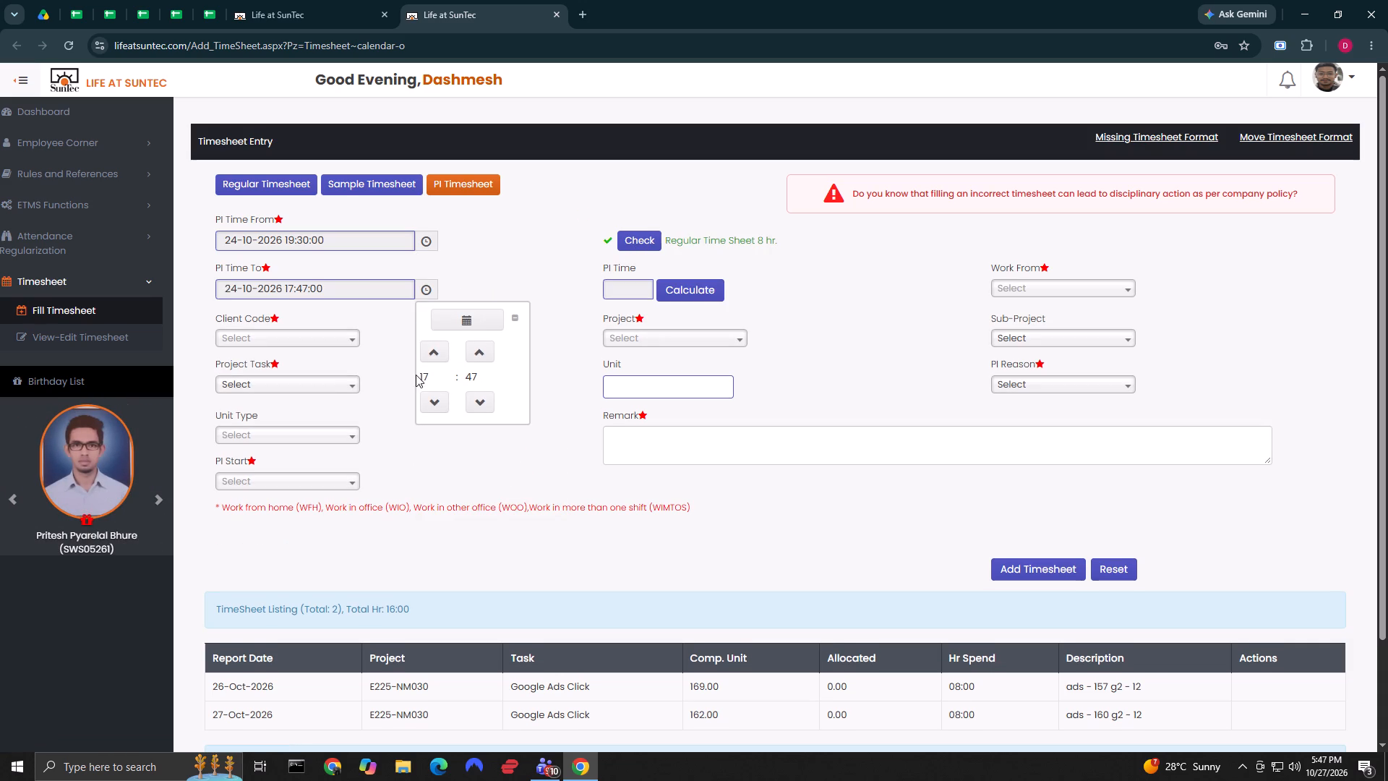
click(416, 375)
click(422, 372)
click(443, 456)
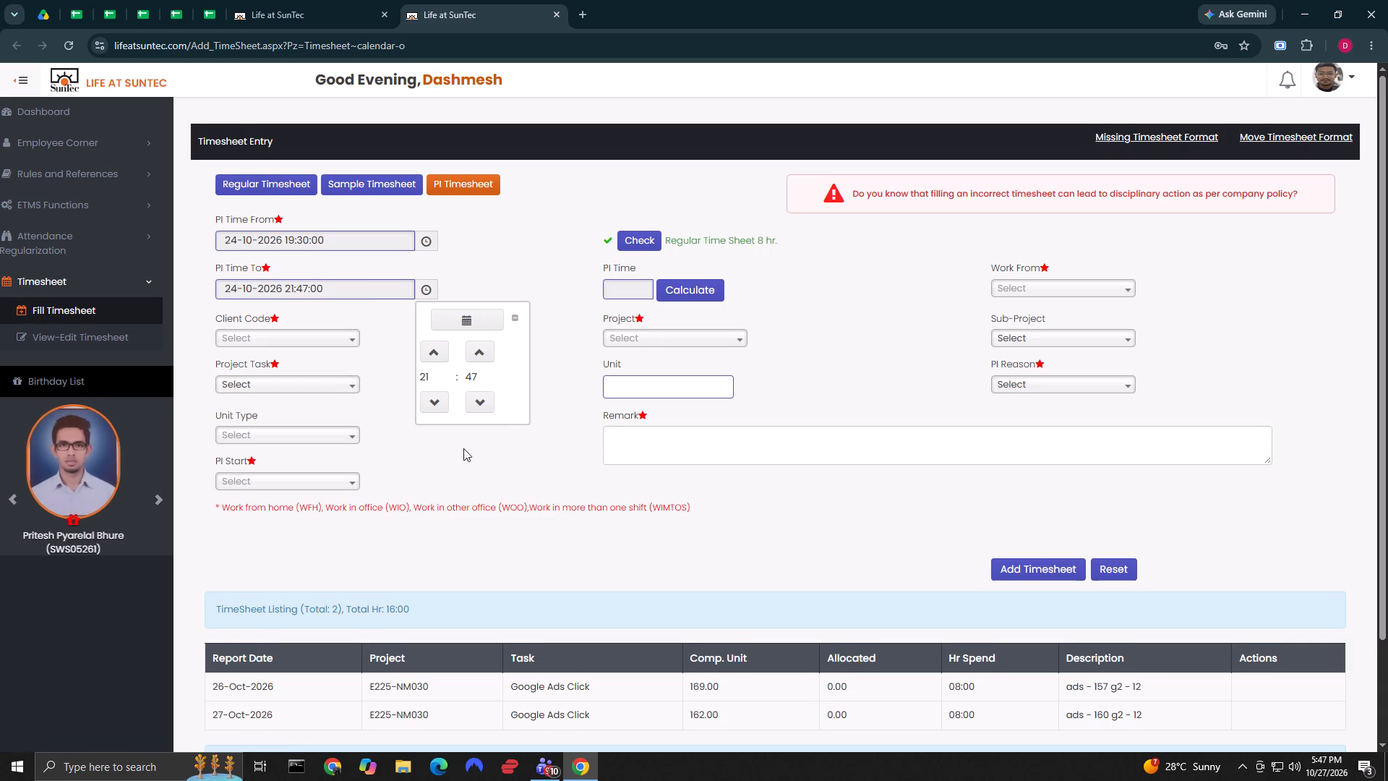
click(474, 377)
click(464, 394)
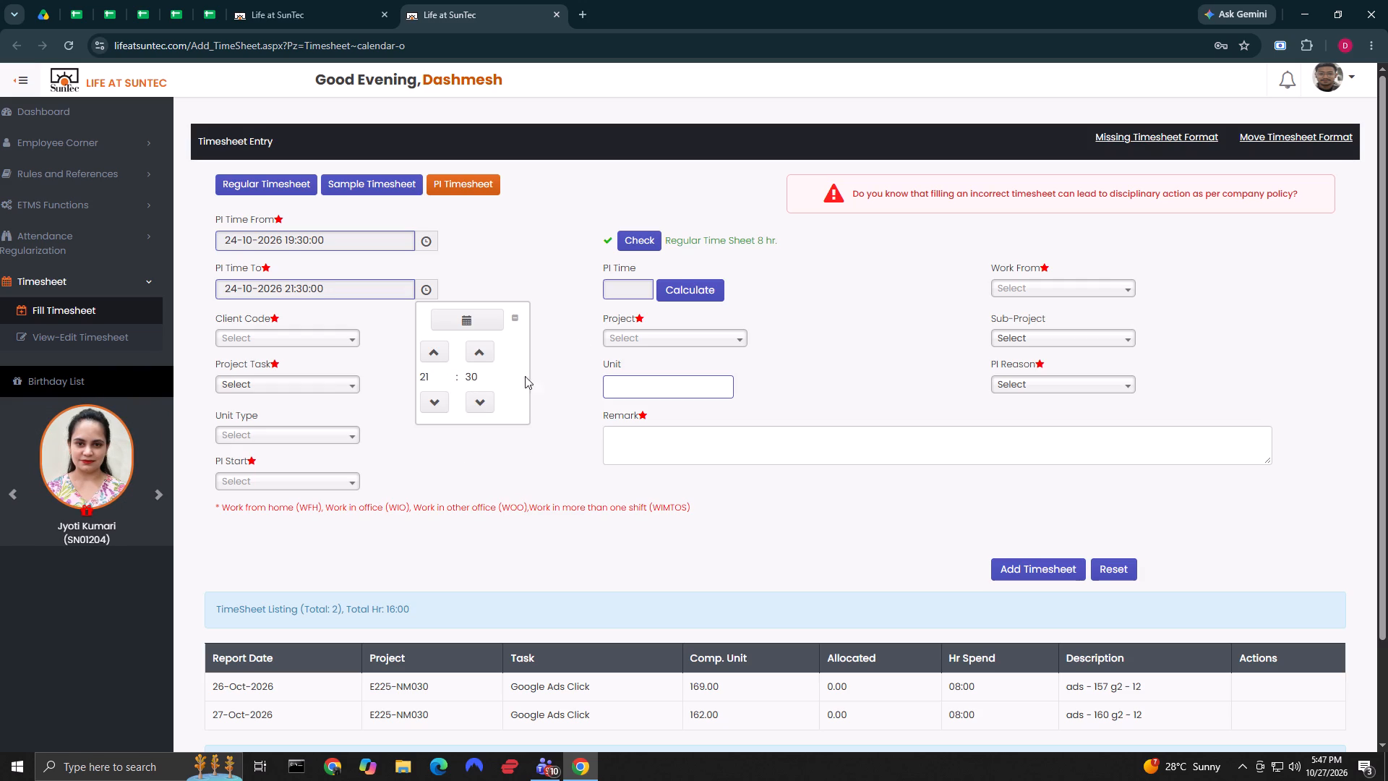
click(688, 296)
Choose client code E225 and project E225-NM030 for the PI entry.
click(344, 336)
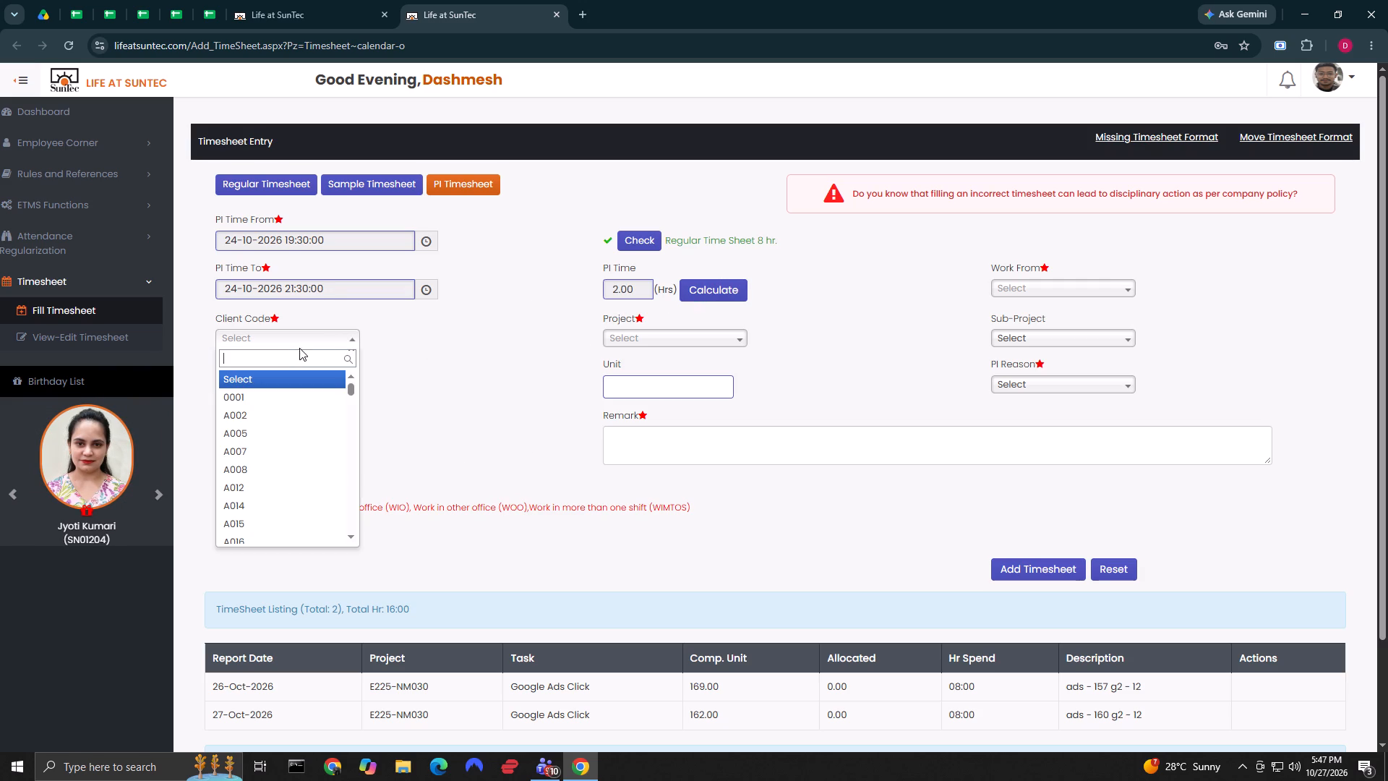
text(e225)
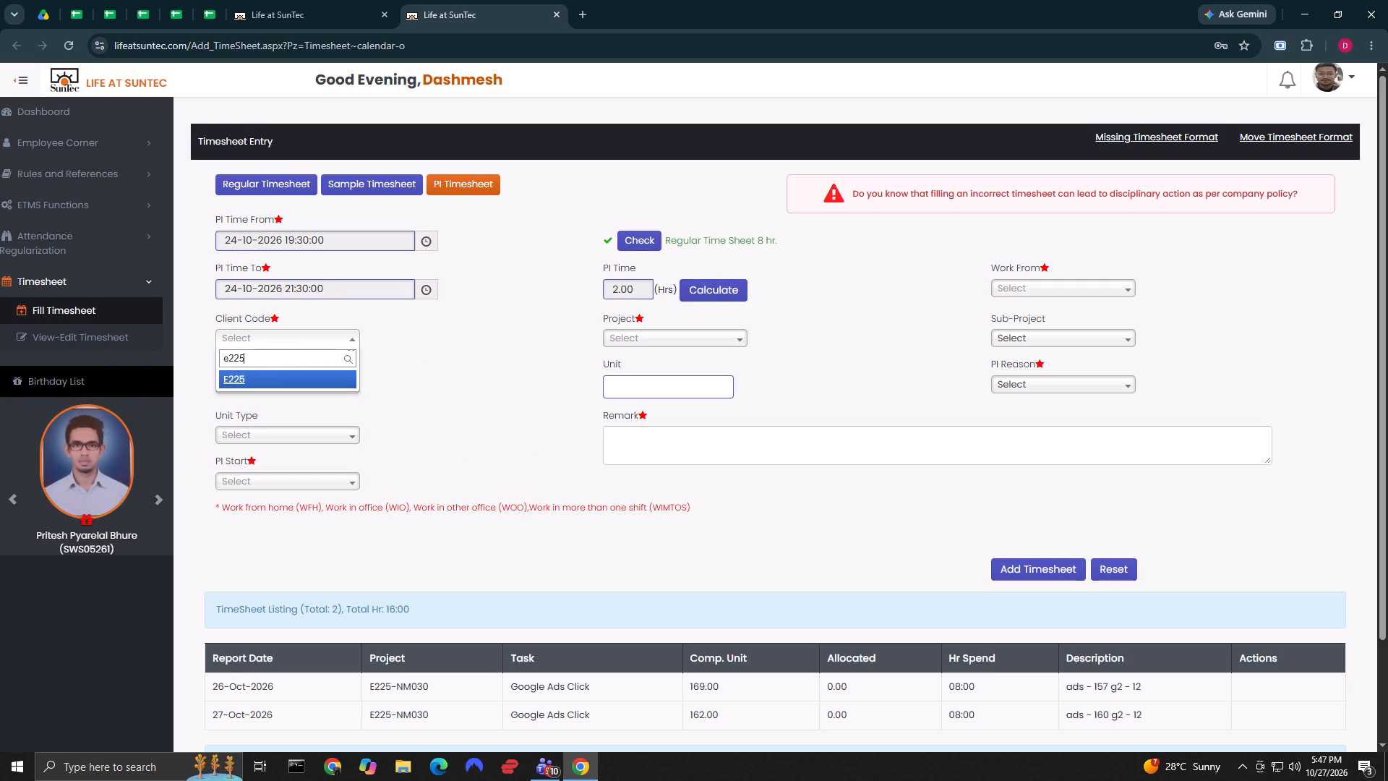
click(260, 380)
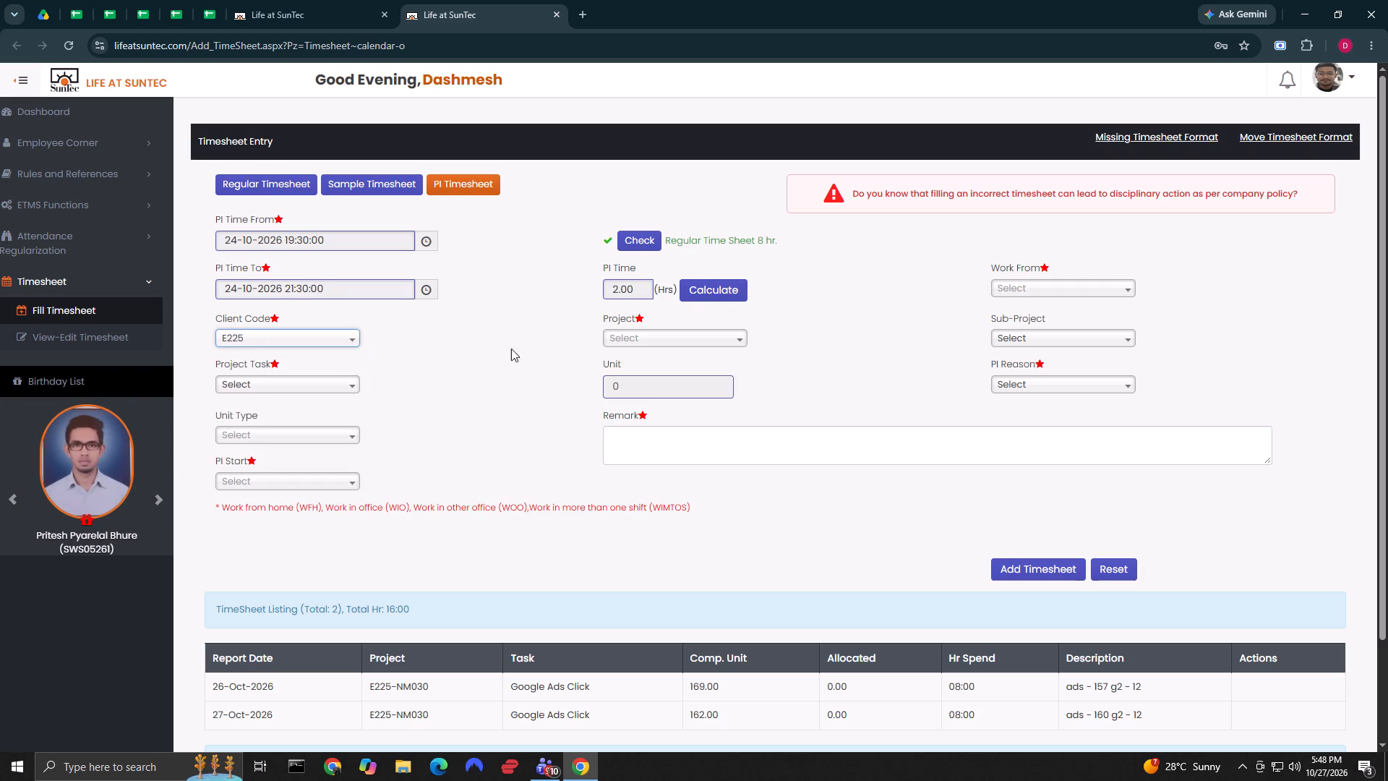
click(623, 343)
click(635, 395)
Set Work From to WFH and the PI Reason to Lack Of Resource.
click(1019, 284)
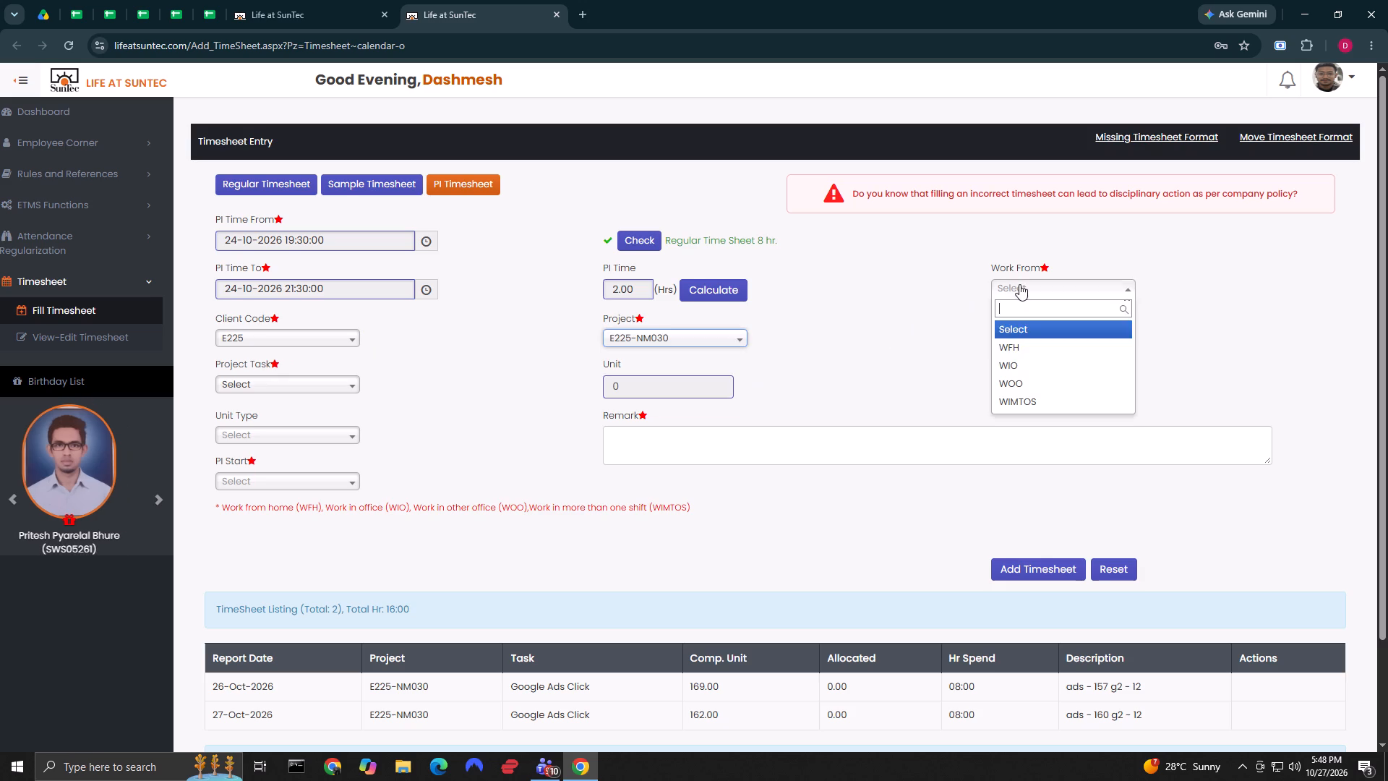
click(1006, 351)
click(1061, 369)
click(1053, 388)
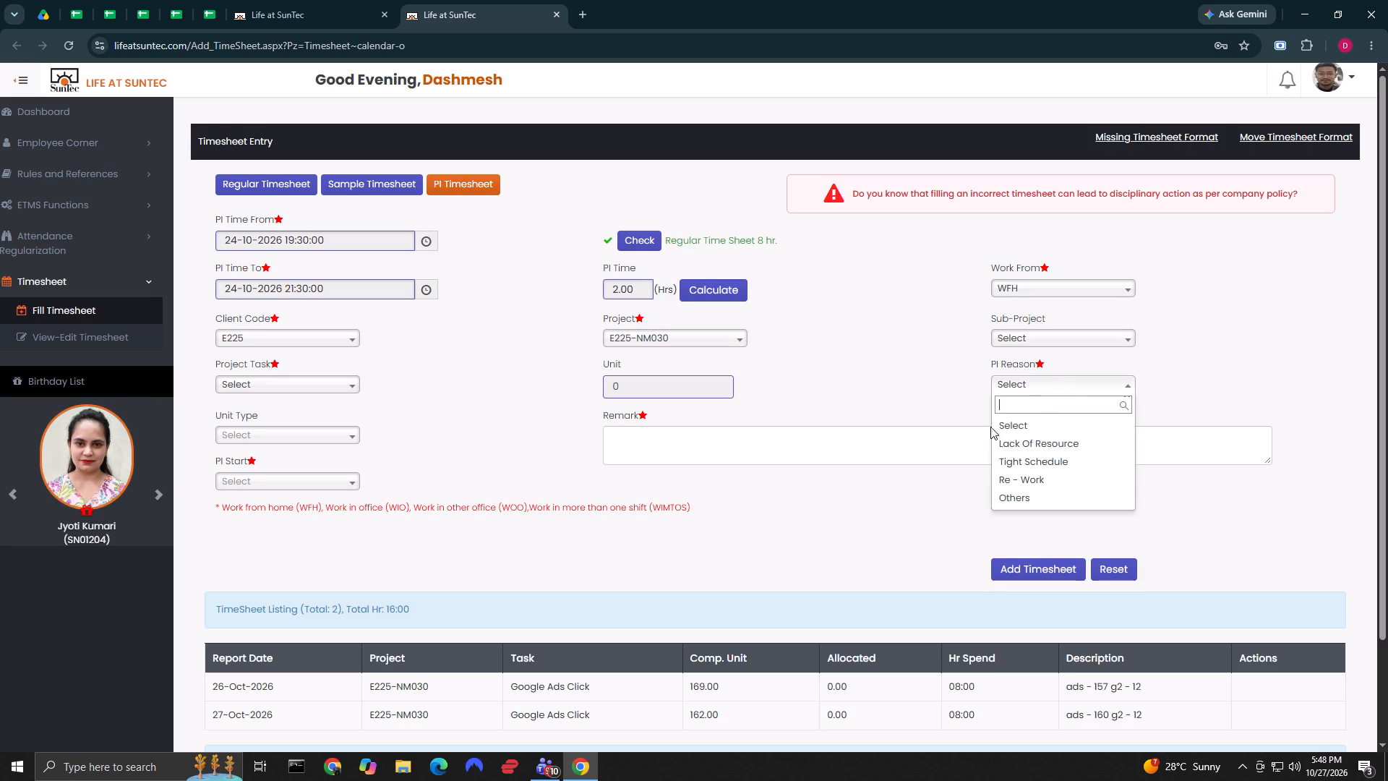
click(1040, 433)
click(1053, 385)
click(1034, 442)
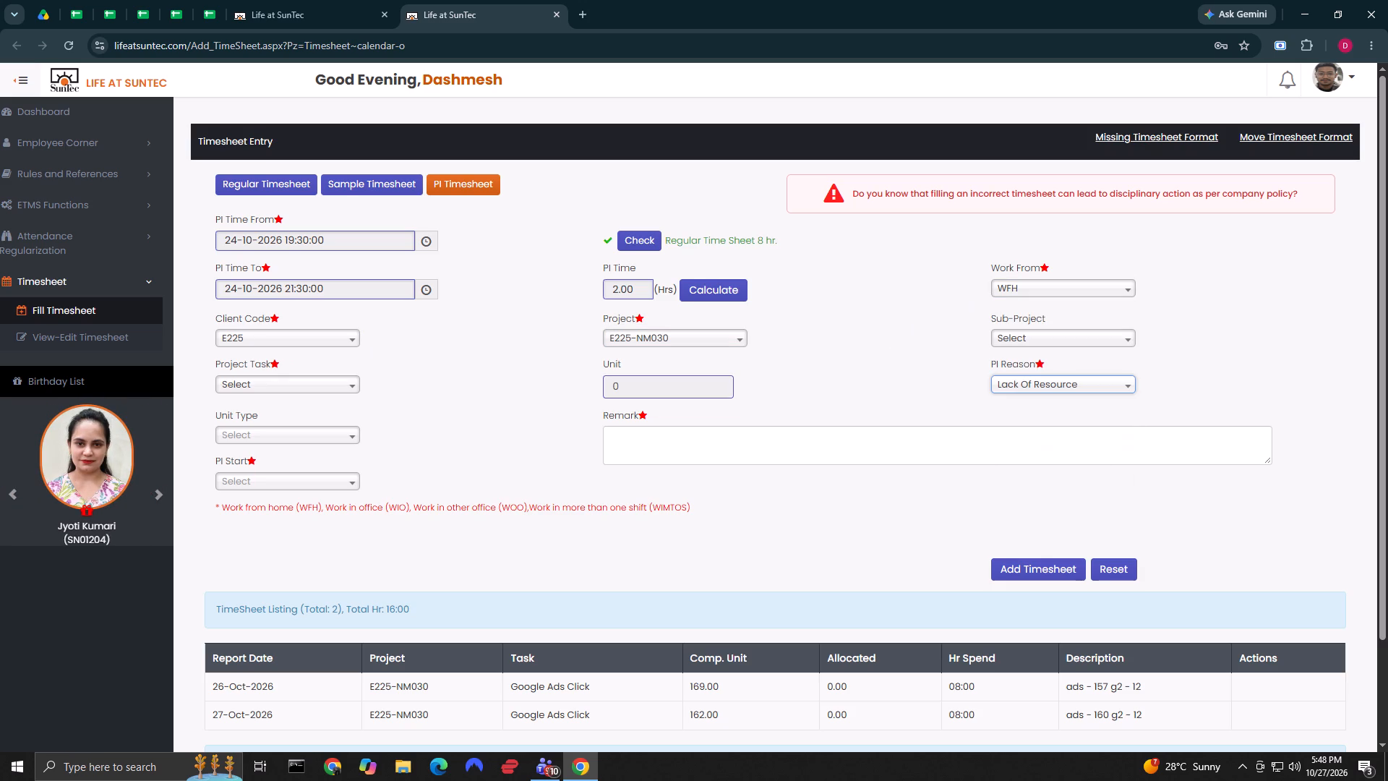
Set the Project Task to Google Ads Click and PI Start to After Shift.
click(269, 485)
click(270, 385)
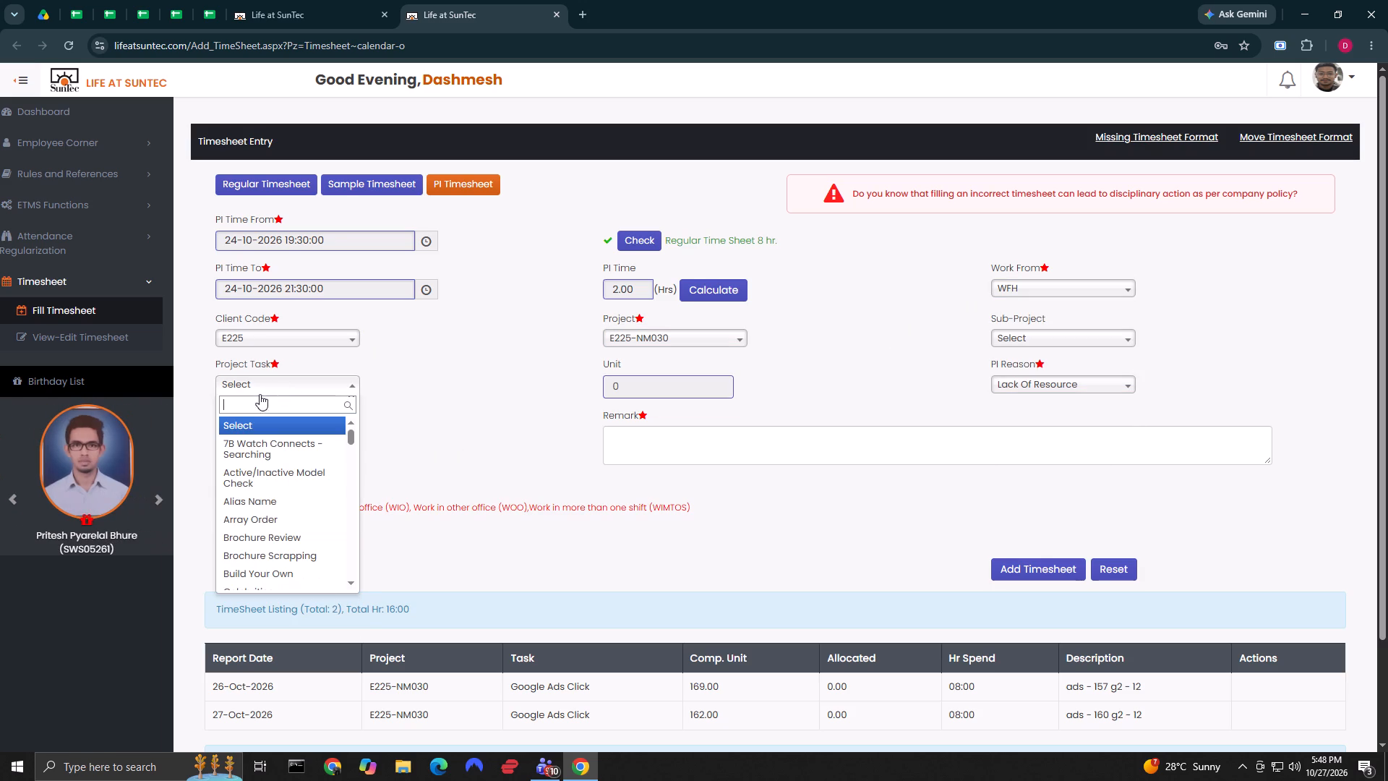
text(ads)
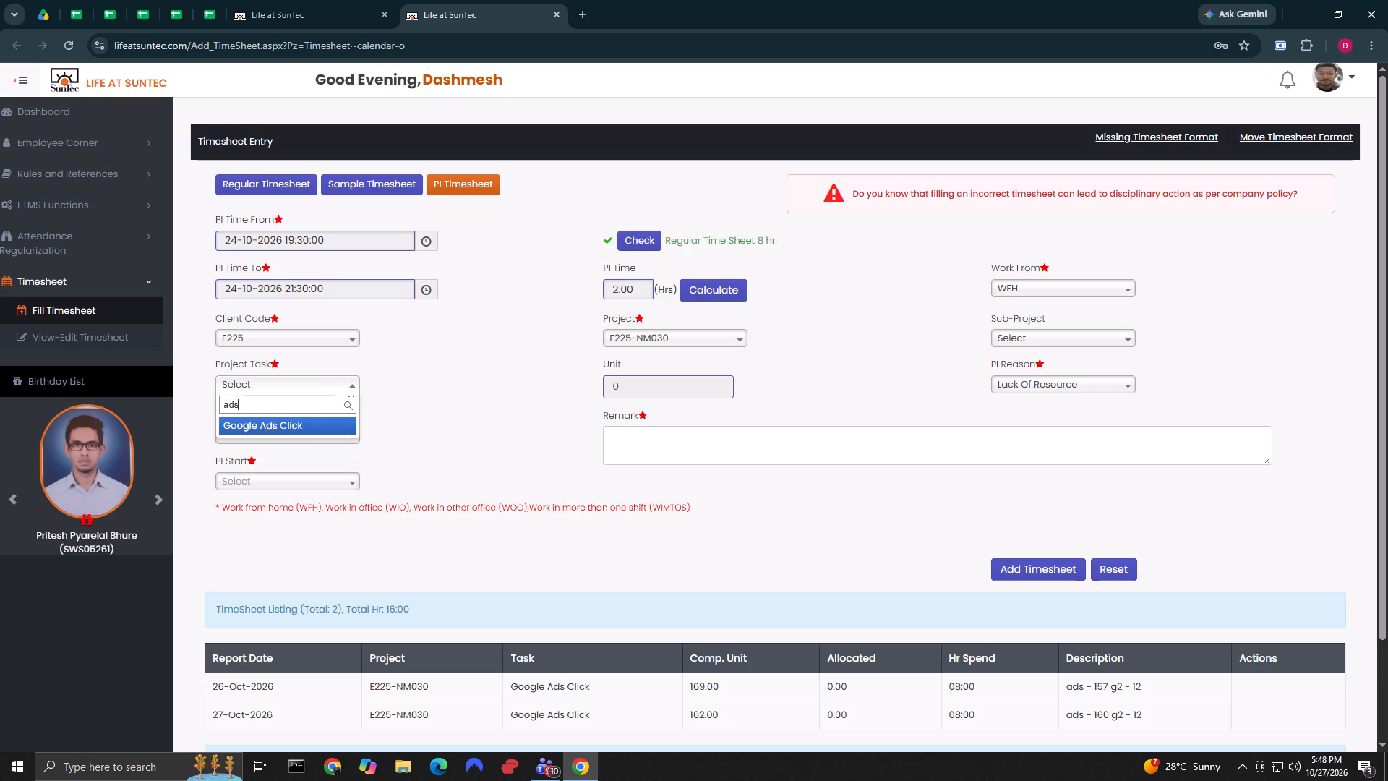
click(290, 427)
click(286, 491)
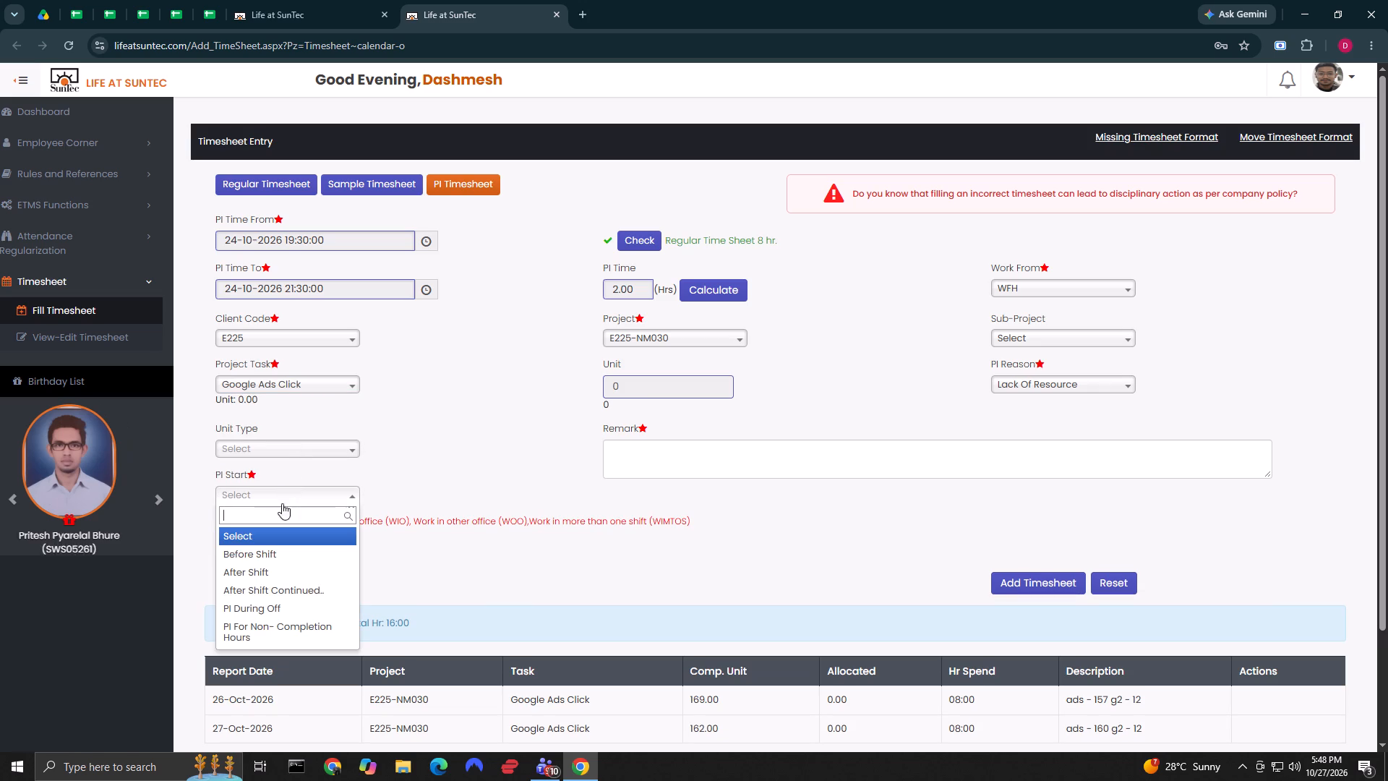
click(271, 571)
Enter the remark "ads - 29" and add the PI timesheet.
click(670, 456)
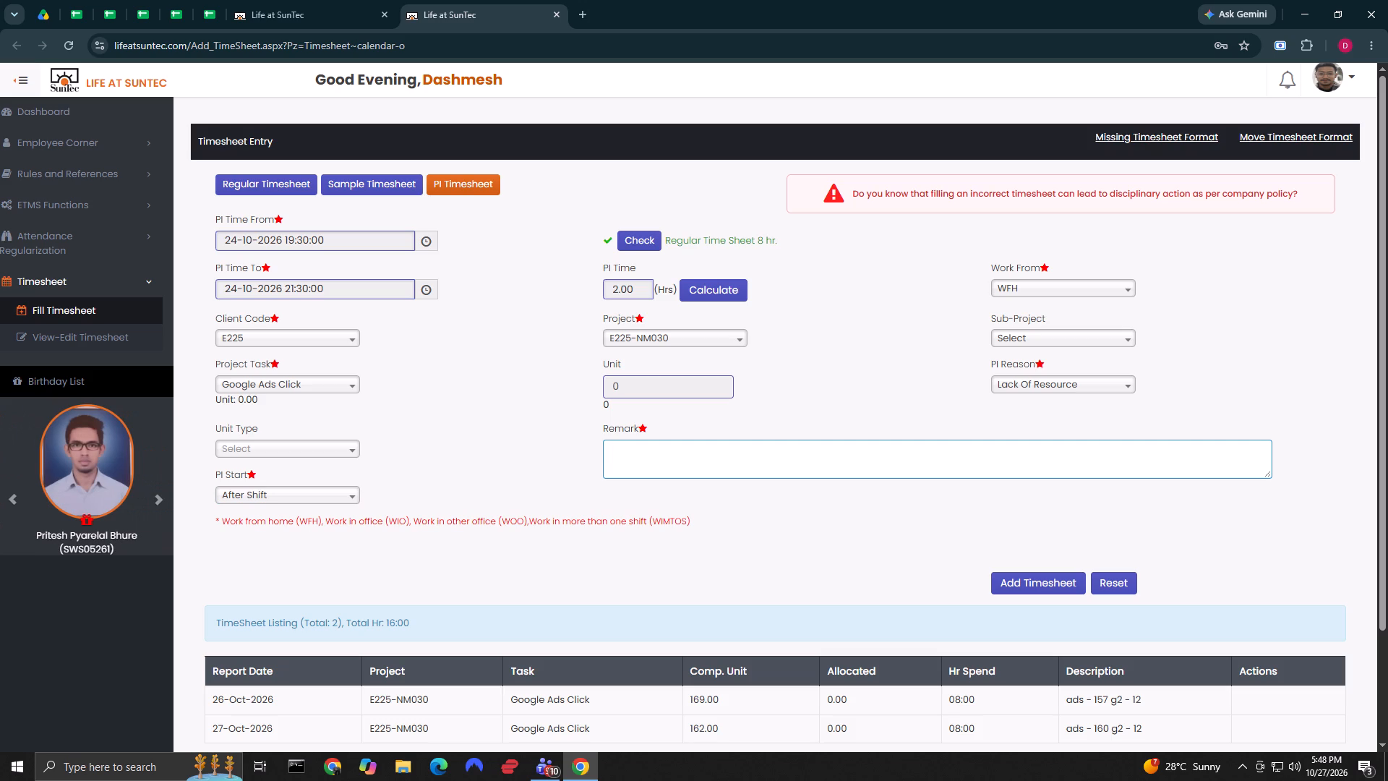
text(ads)
key(space)
text(-)
key(space)
text(29)
double_click(1024, 595)
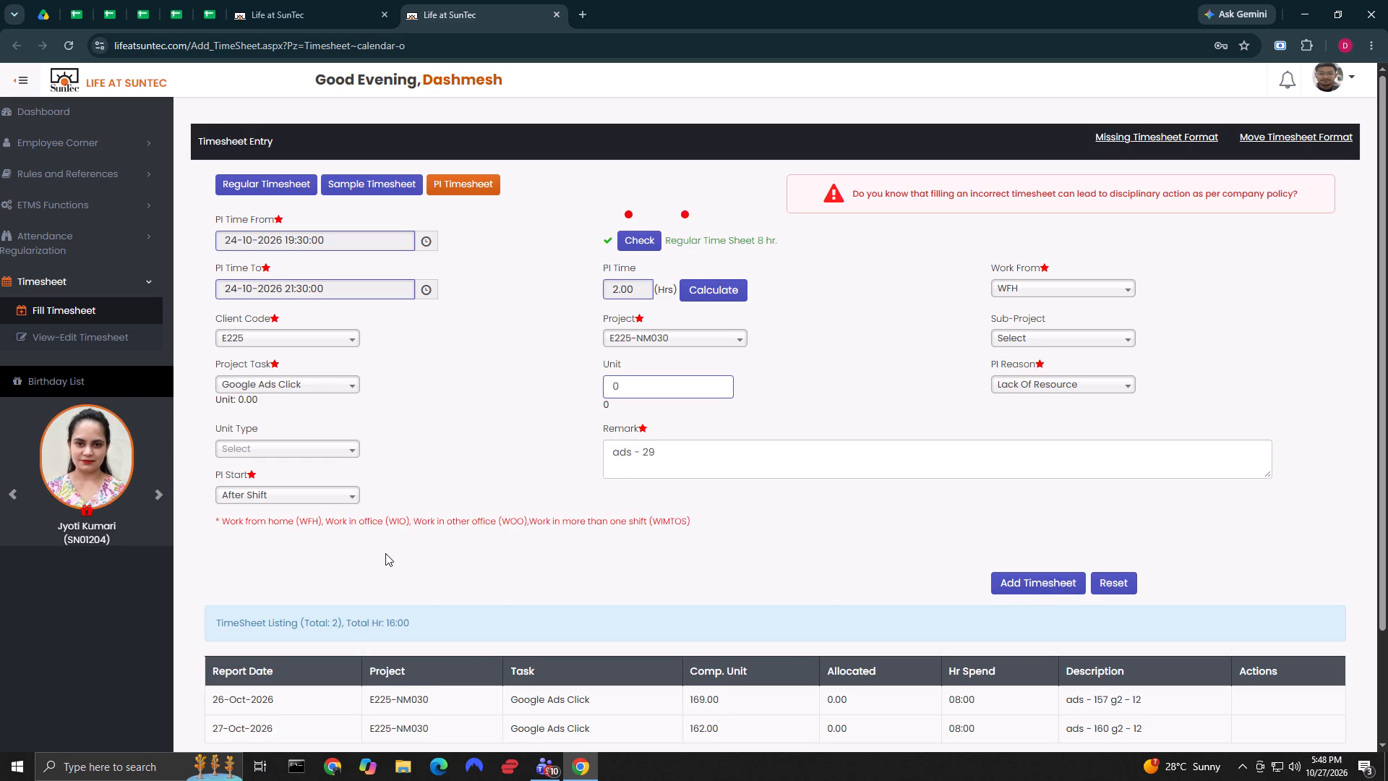
Check the 24-Oct-2026 entry in the PI Listing and return to the dashboard.
scroll(408, 560, up, 2)
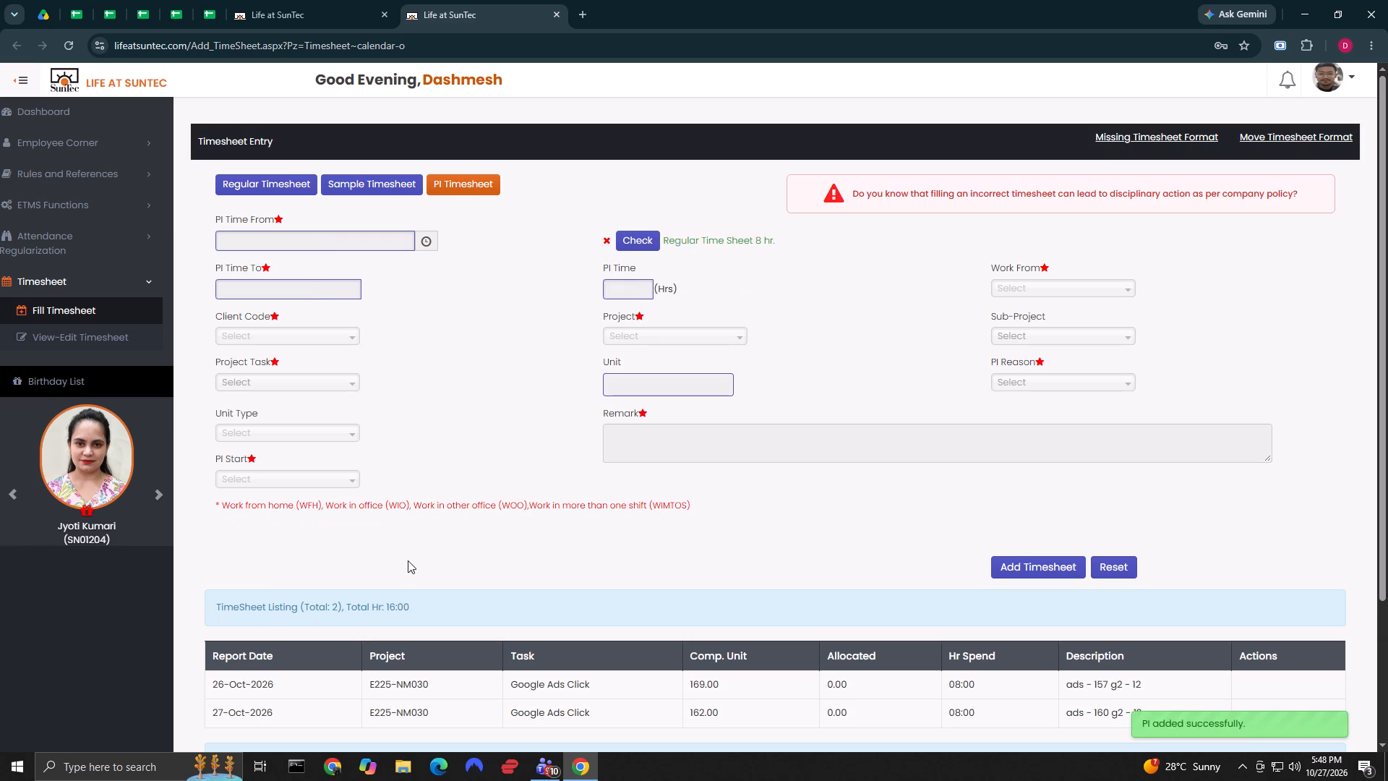
scroll(408, 560, up, 6)
scroll(407, 559, down, 6)
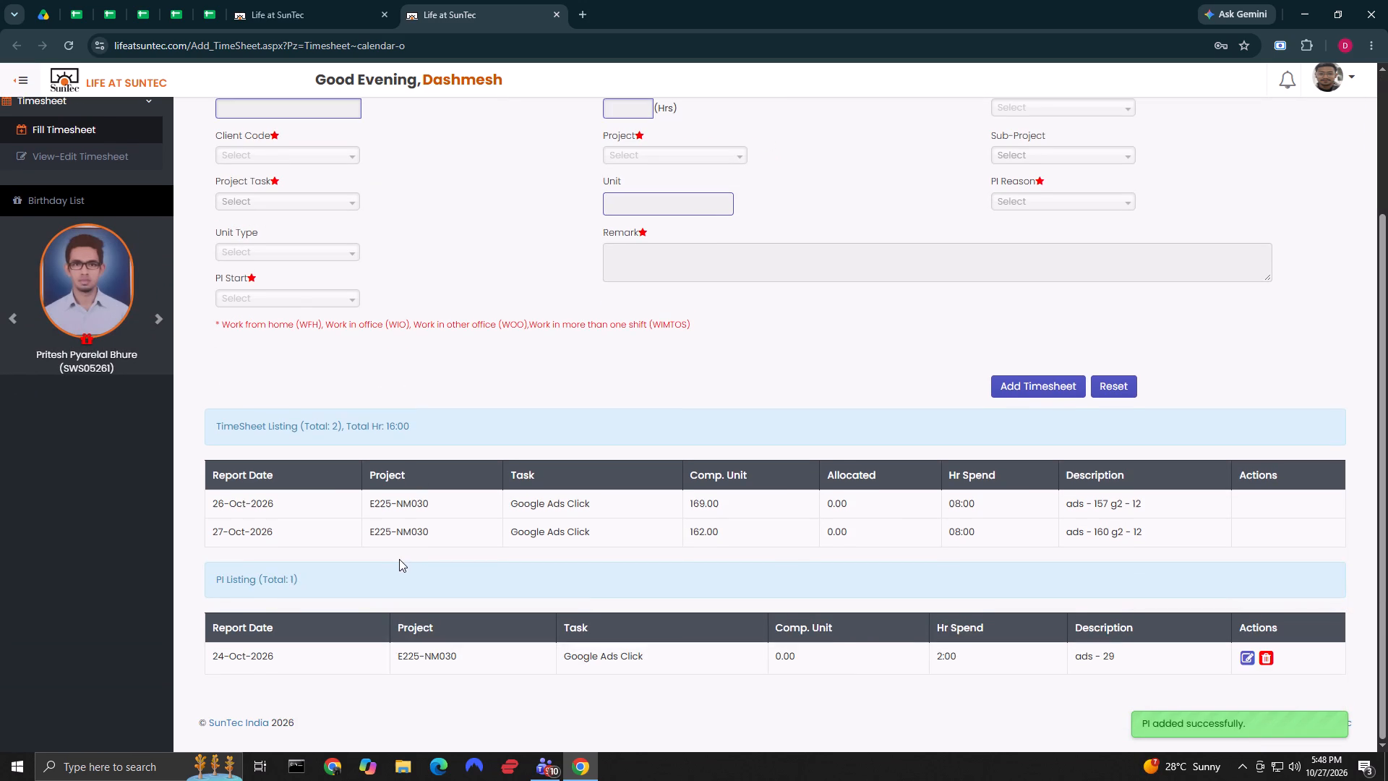
scroll(399, 559, up, 9)
scroll(721, 534, down, 5)
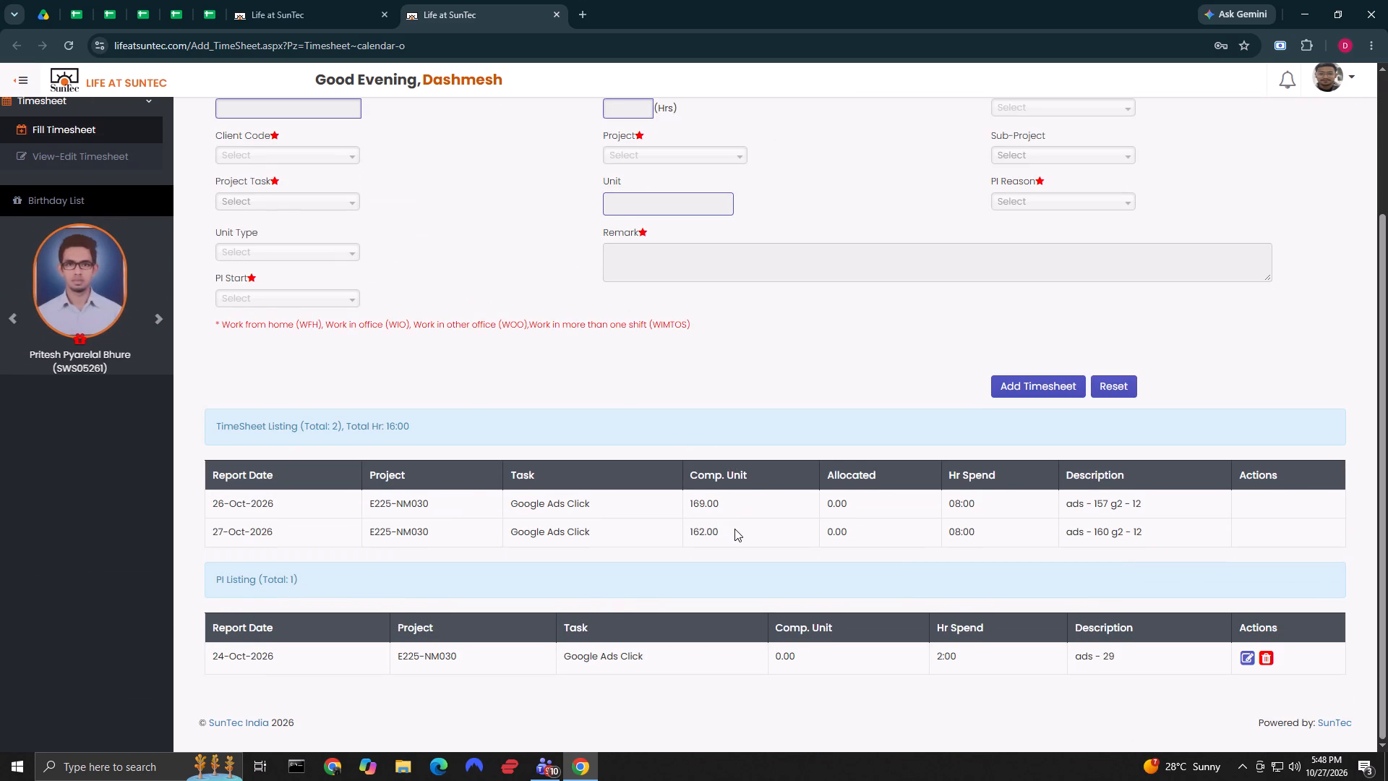
scroll(734, 529, up, 6)
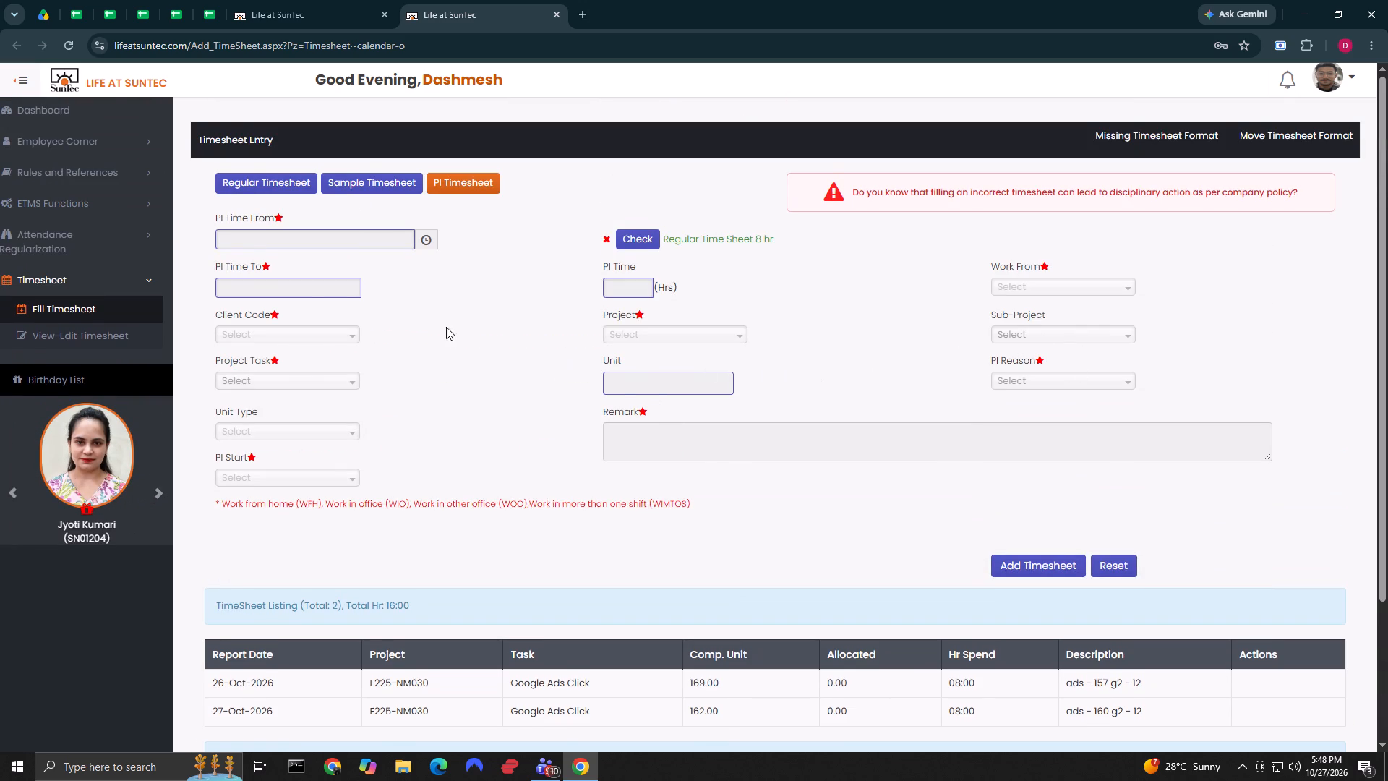
click(79, 121)
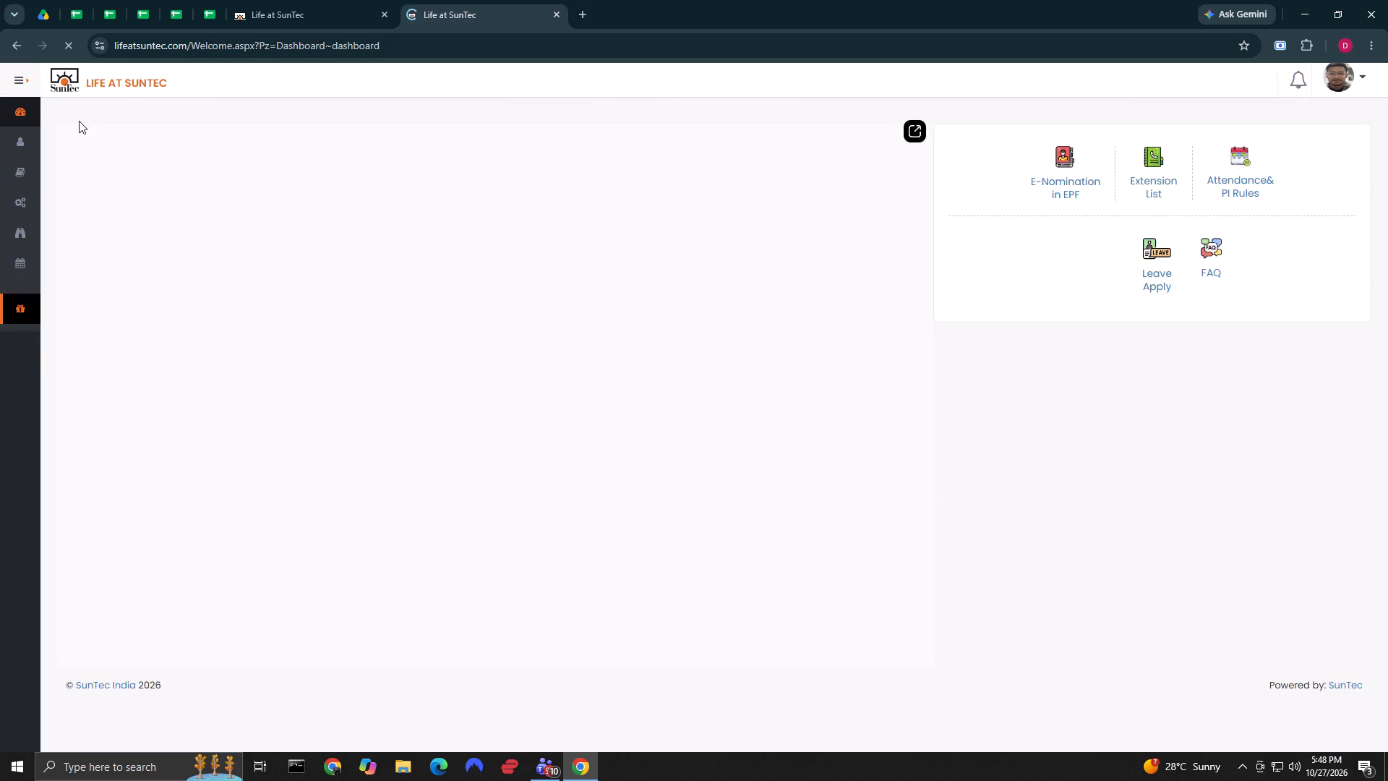
Switch to the master status spreadsheet and review the 27-Oct-2026 column of Weekly Status down to the G2 Comparisons row.
click(72, 5)
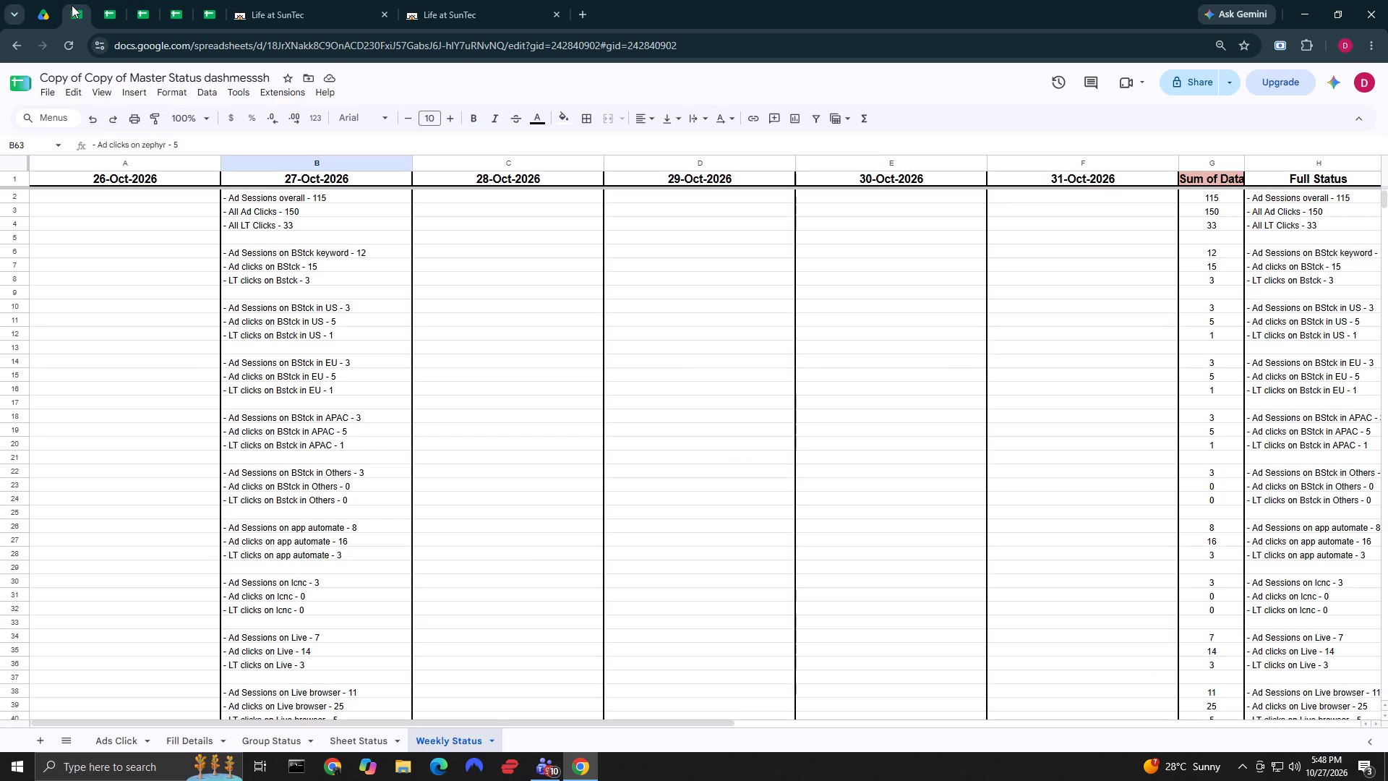
drag(330, 200, 317, 738)
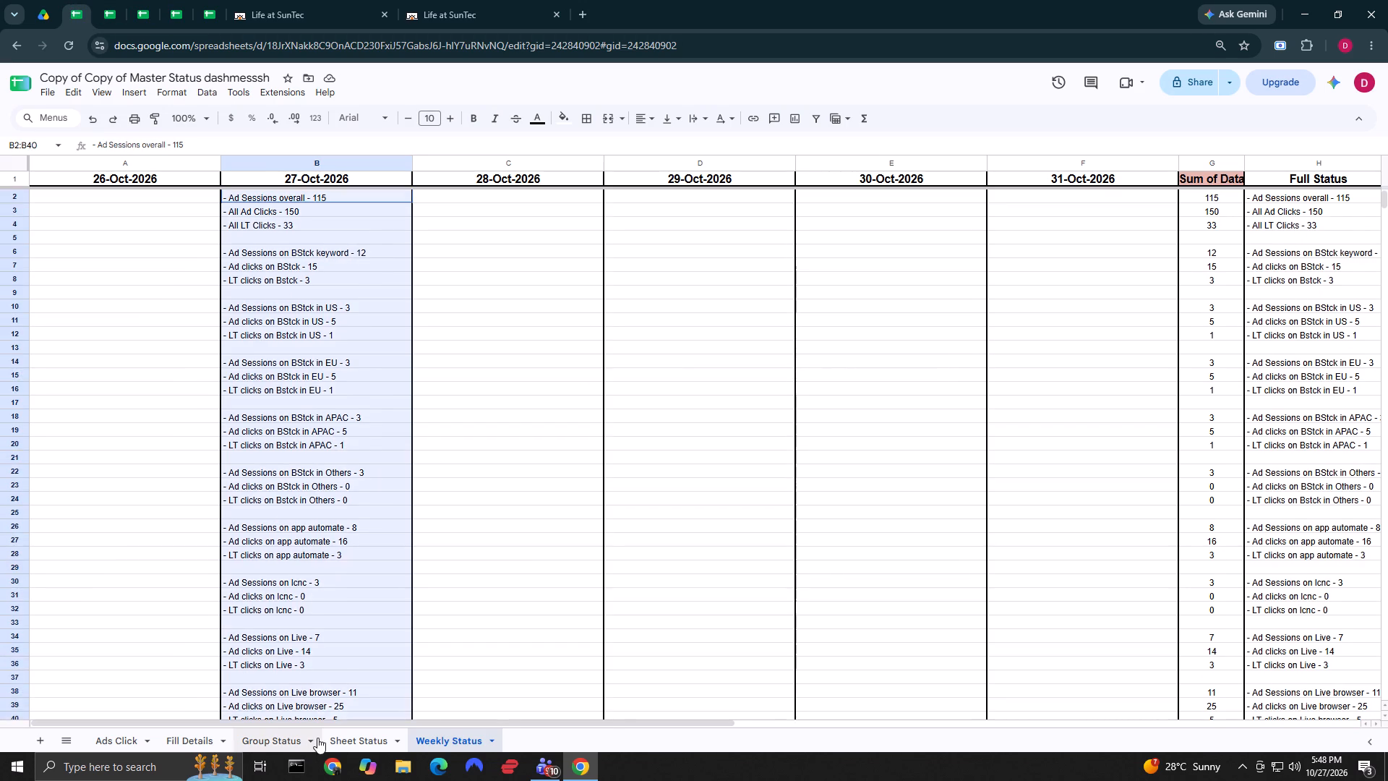
drag(317, 738, 343, 699)
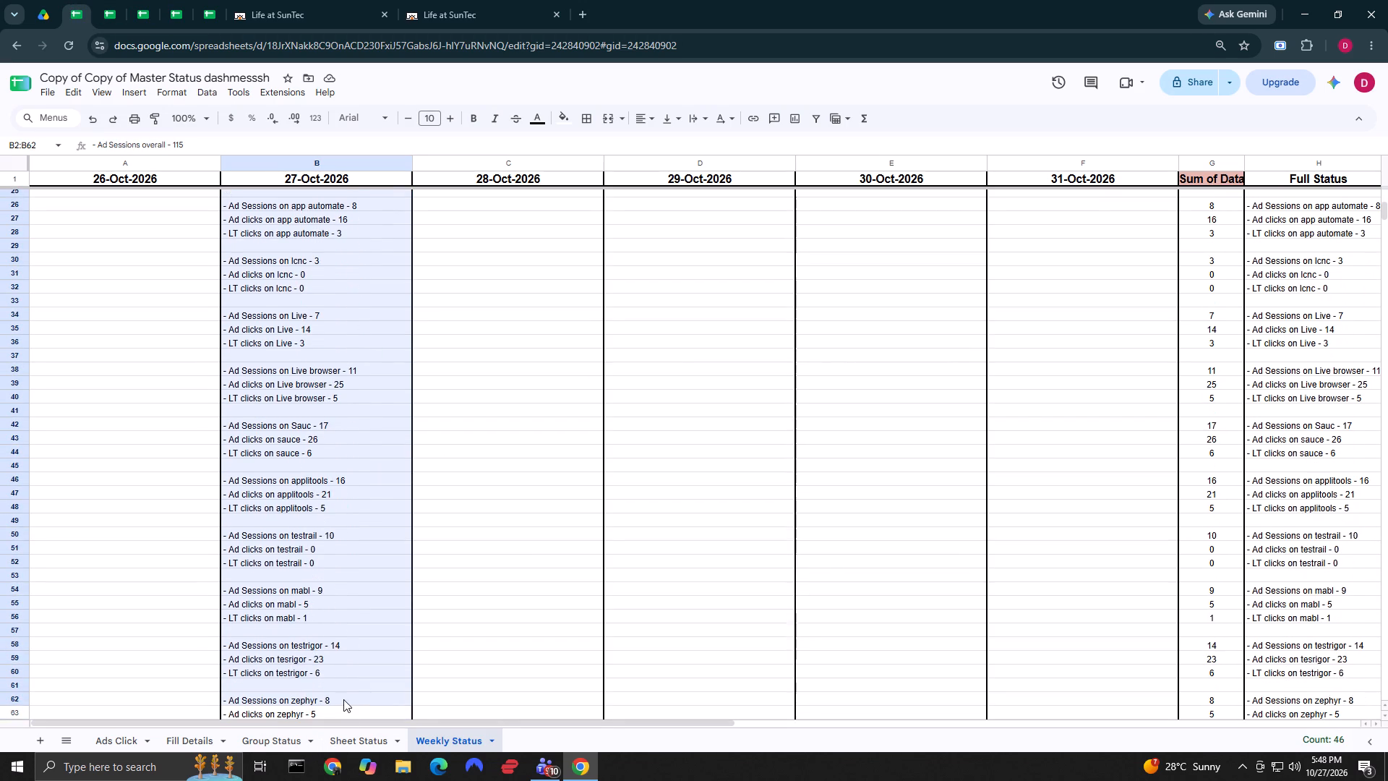
drag(343, 699, 364, 648)
click(466, 680)
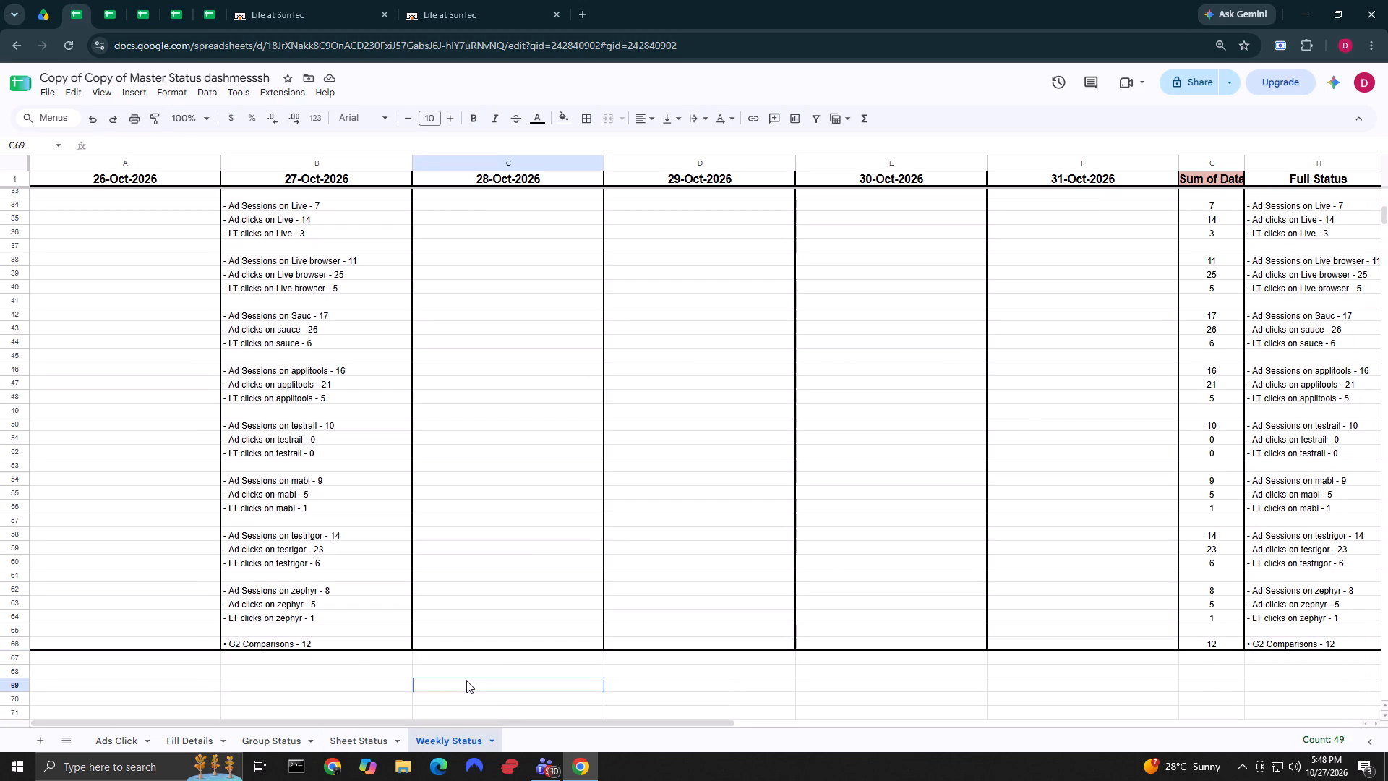